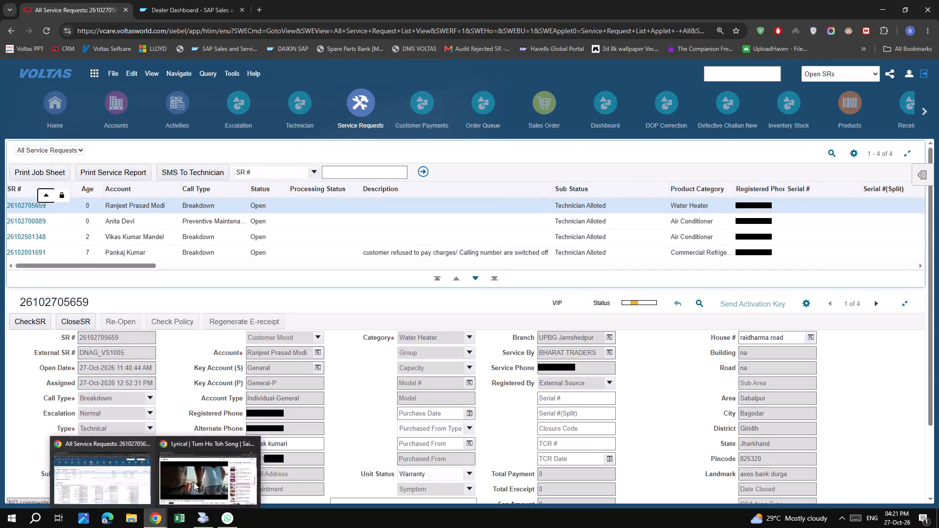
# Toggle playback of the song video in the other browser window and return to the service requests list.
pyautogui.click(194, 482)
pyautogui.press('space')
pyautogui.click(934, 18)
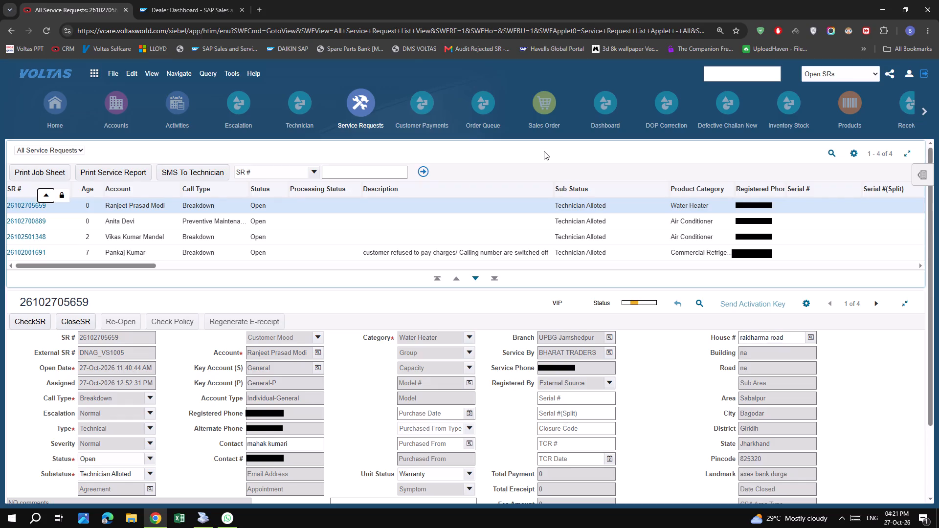
pyautogui.click(25, 222)
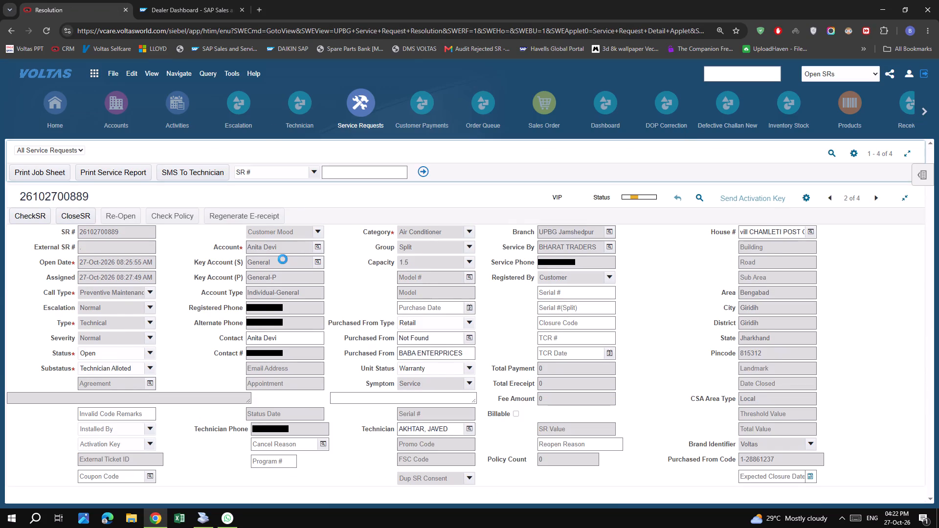
pyautogui.scroll(7, 524, 285)
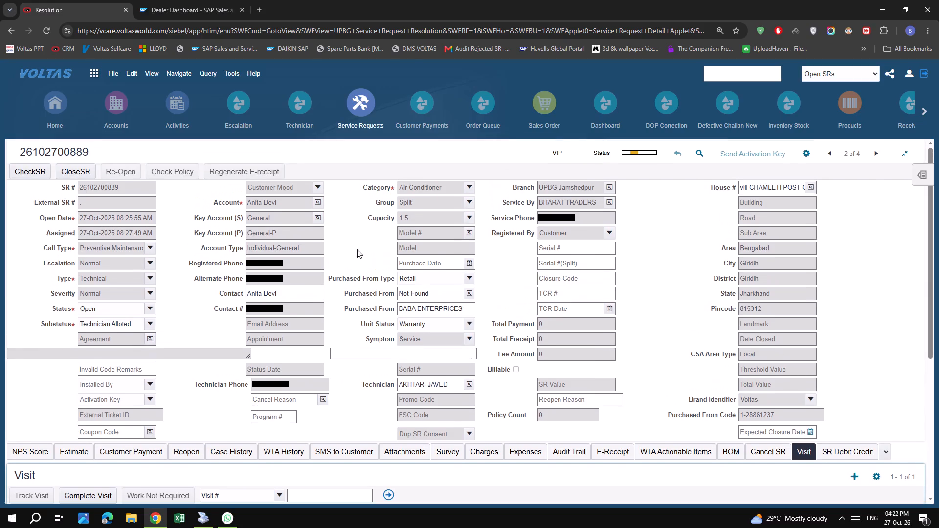
pyautogui.moveTo(292, 206); pyautogui.dragTo(216, 205)
pyautogui.click(392, 246)
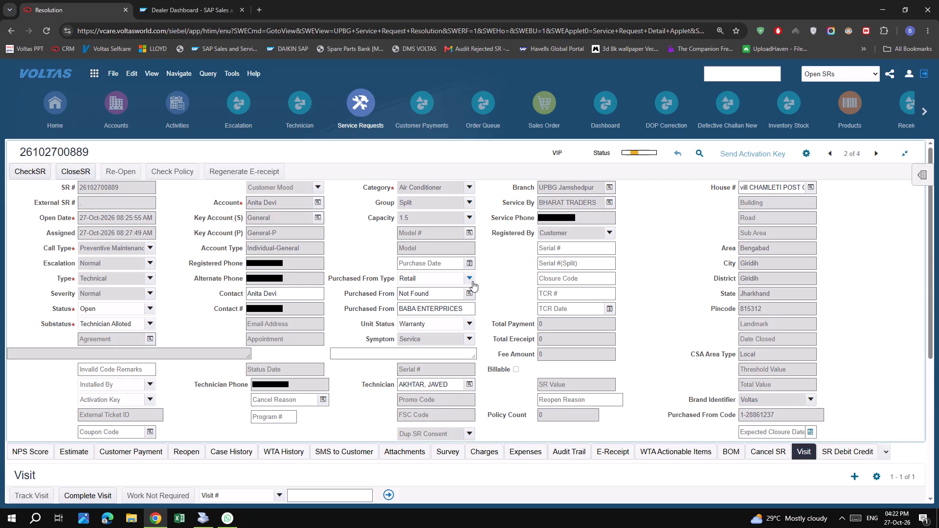
pyautogui.scroll(-7, 437, 298)
pyautogui.scroll(8, 648, 294)
pyautogui.scroll(-5, 918, 318)
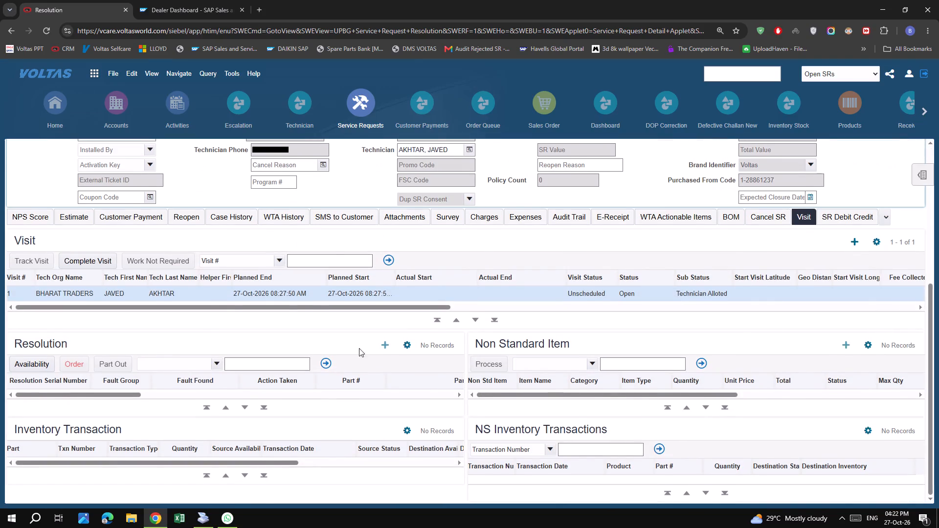
pyautogui.scroll(6, 614, 269)
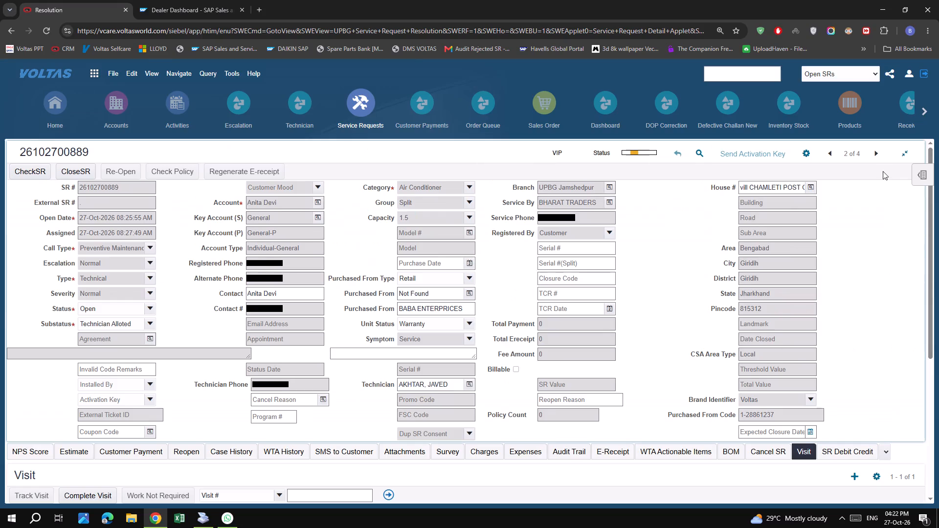
pyautogui.click(832, 153)
pyautogui.scroll(-6, 466, 350)
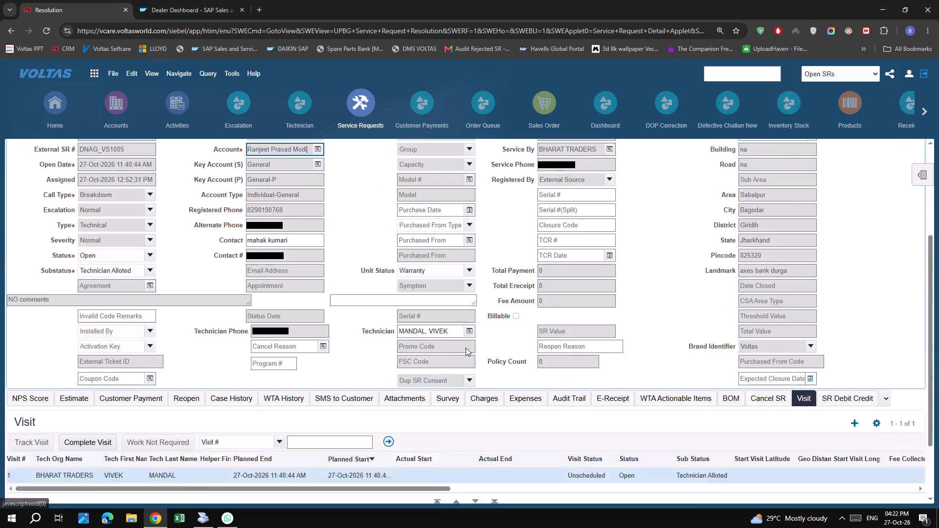
pyautogui.scroll(6, 480, 342)
pyautogui.click(880, 152)
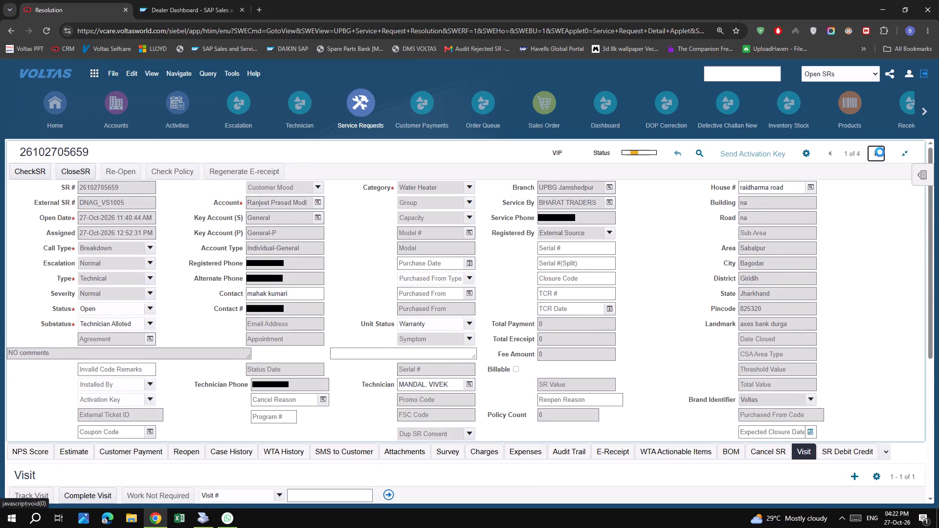
pyautogui.click(880, 152)
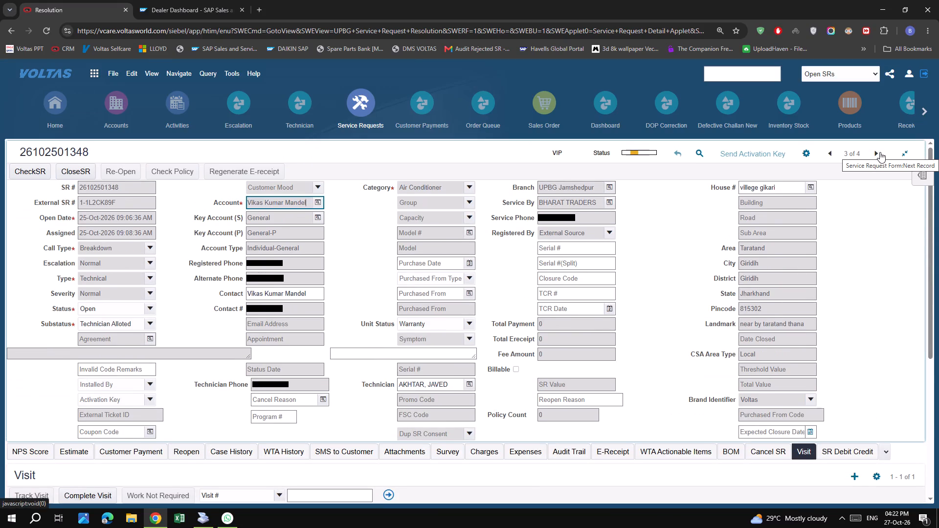
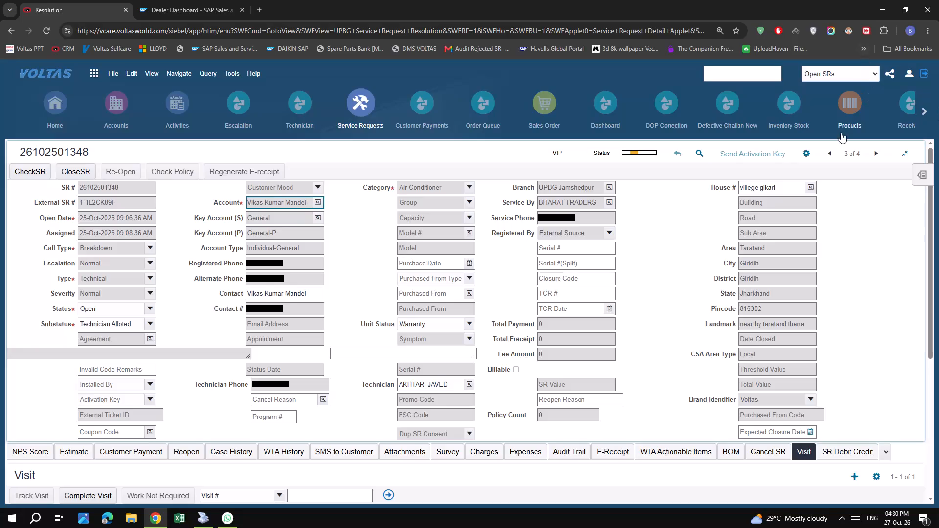
pyautogui.click(836, 150)
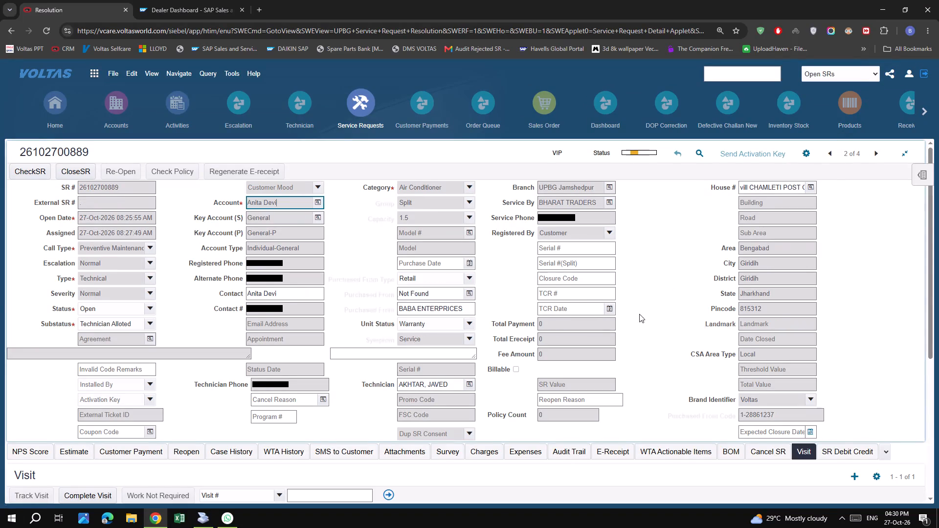
pyautogui.click(653, 314)
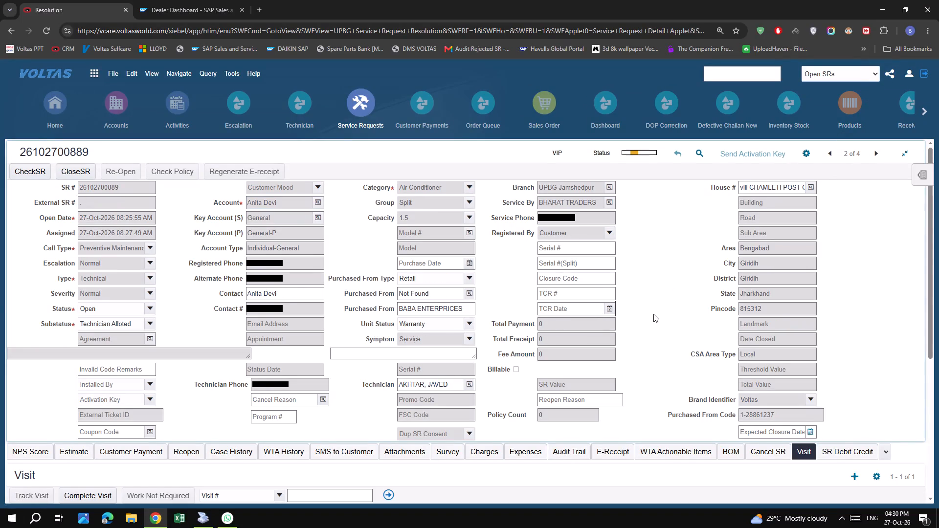
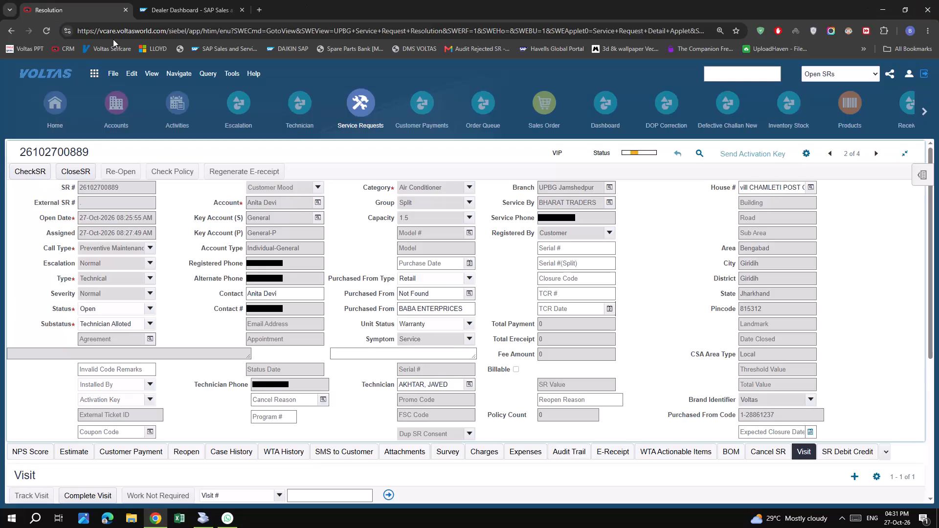
# Switch to the Daikin Dealer Dashboard and refresh the Technician Assigned Case list.
pyautogui.click(214, 4)
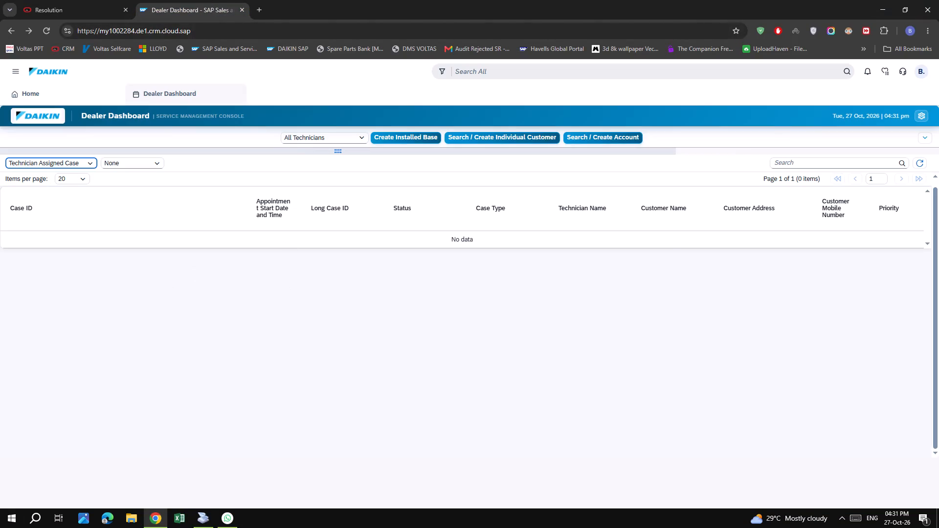
pyautogui.click(919, 162)
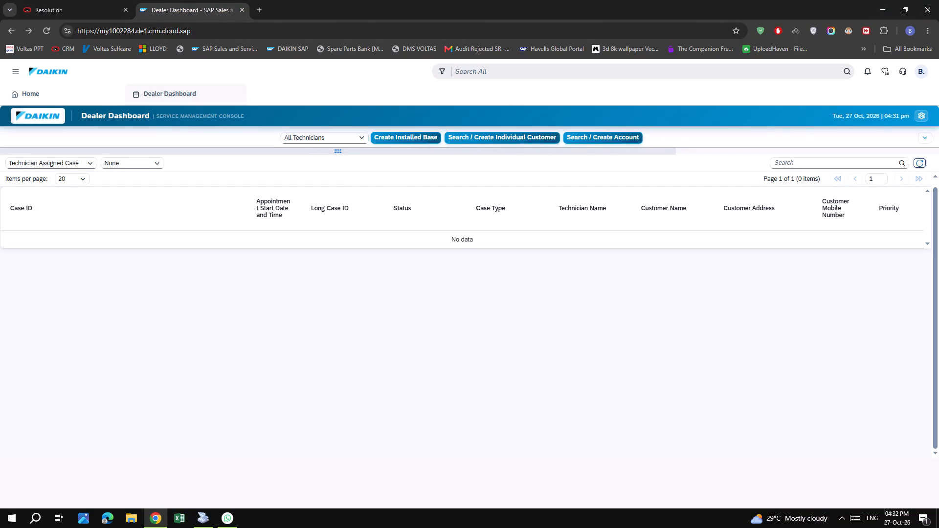
pyautogui.click(926, 159)
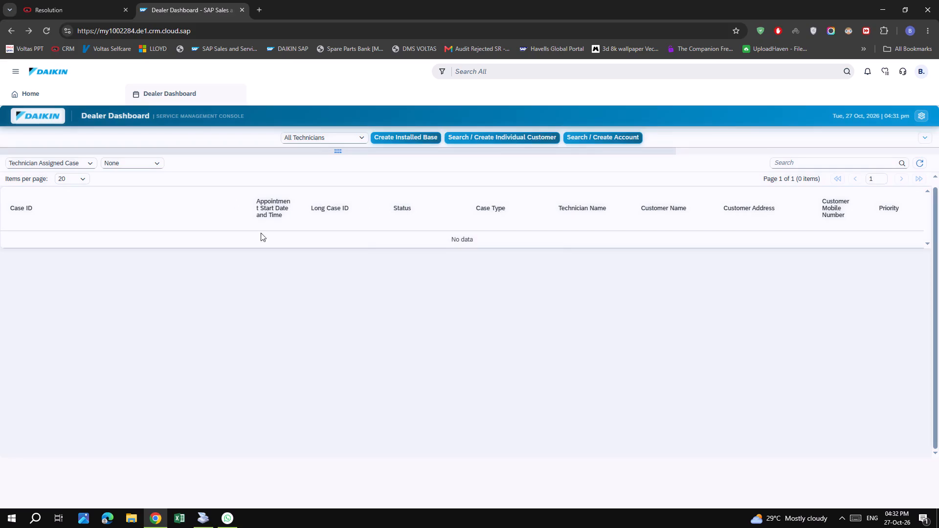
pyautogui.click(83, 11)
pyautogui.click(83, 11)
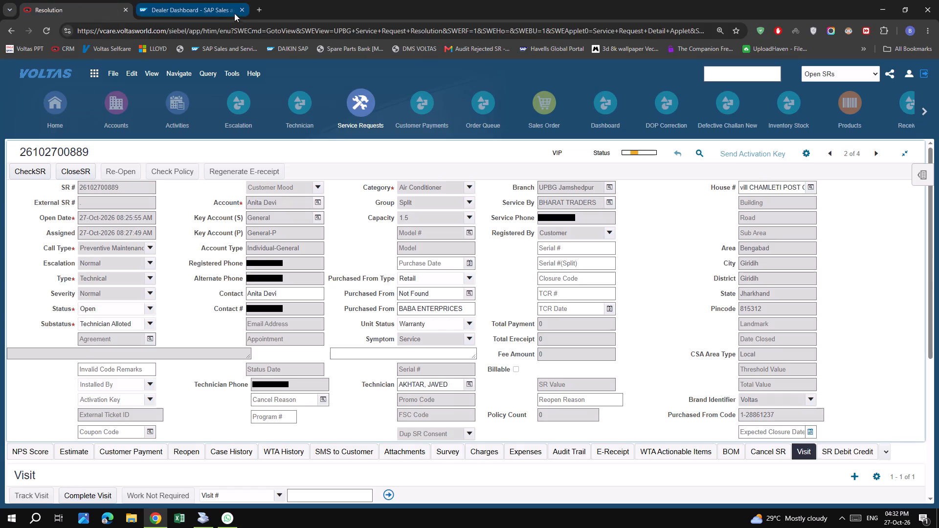
# Filter the Daikin Dealer Dashboard to Open Case and refresh the case list to check for new cases.
pyautogui.click(234, 13)
pyautogui.click(84, 161)
pyautogui.click(73, 178)
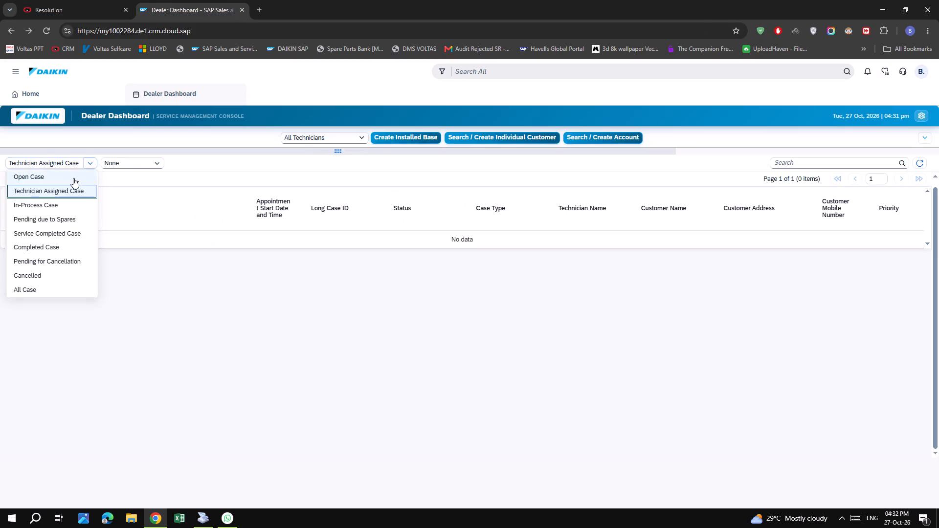
pyautogui.click(918, 167)
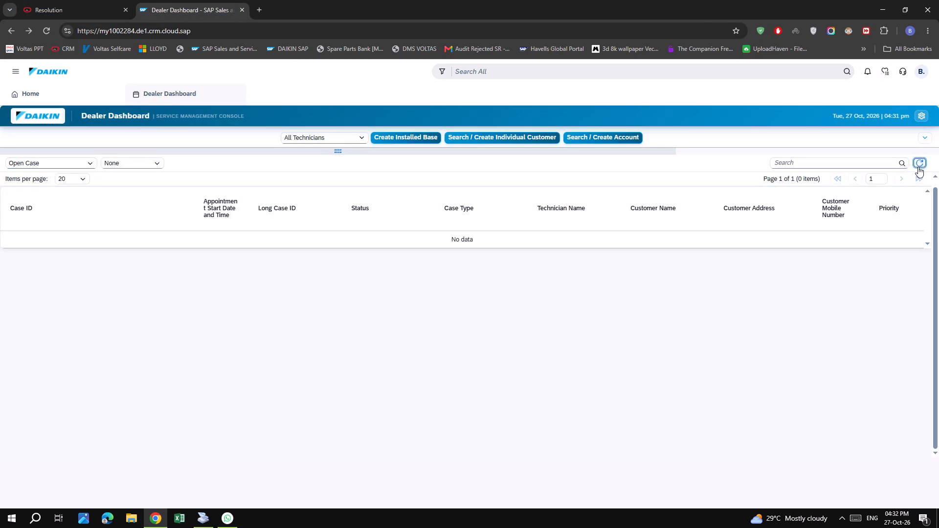
pyautogui.tripleClick(921, 164)
pyautogui.click(921, 164)
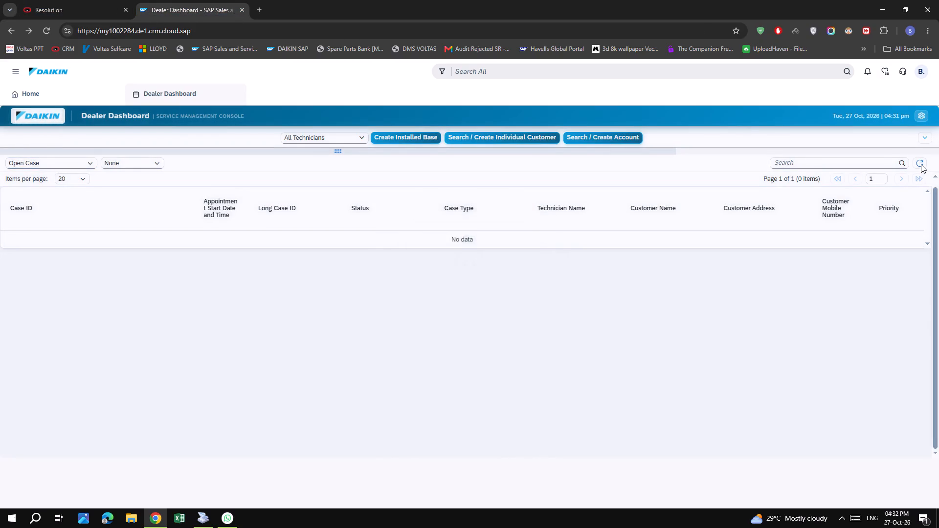
pyautogui.click(921, 164)
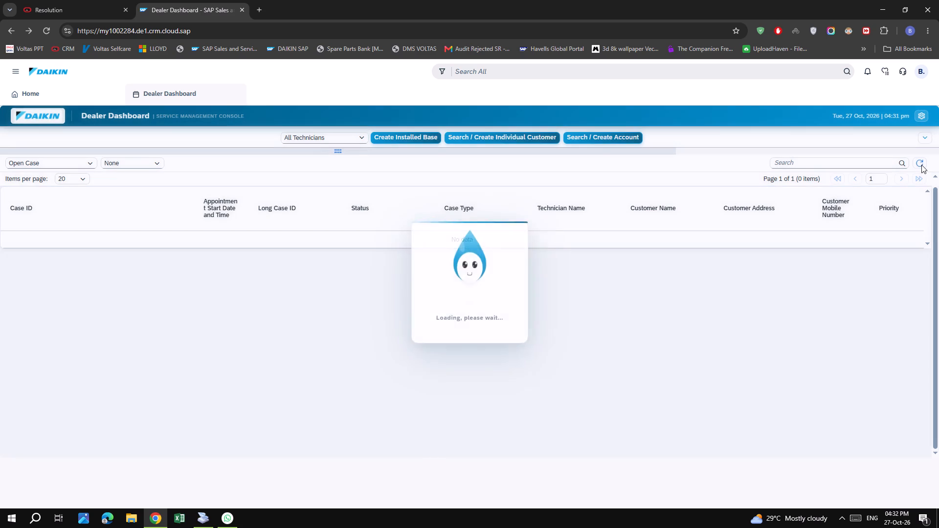
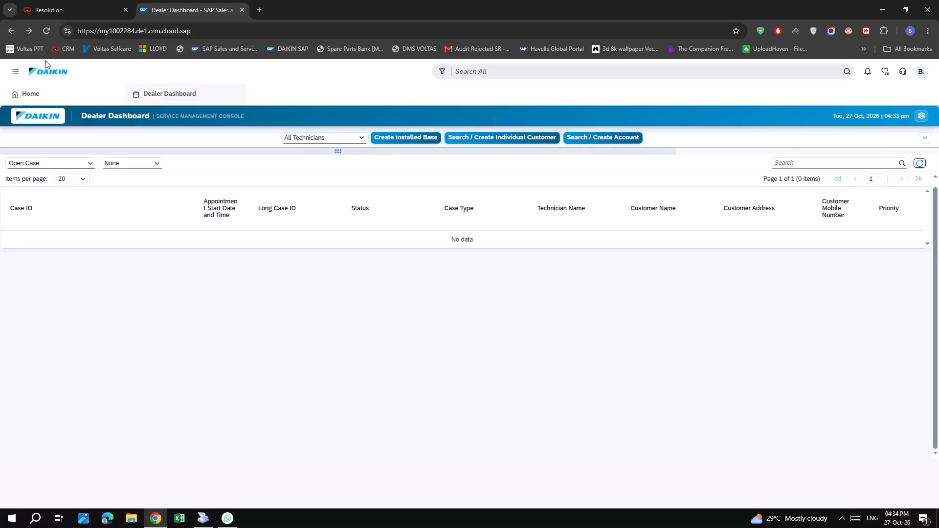
# Switch back to the Voltas CRM and list the Open SRs under Service Requests, sorted by SR # in descending order.
pyautogui.click(86, 13)
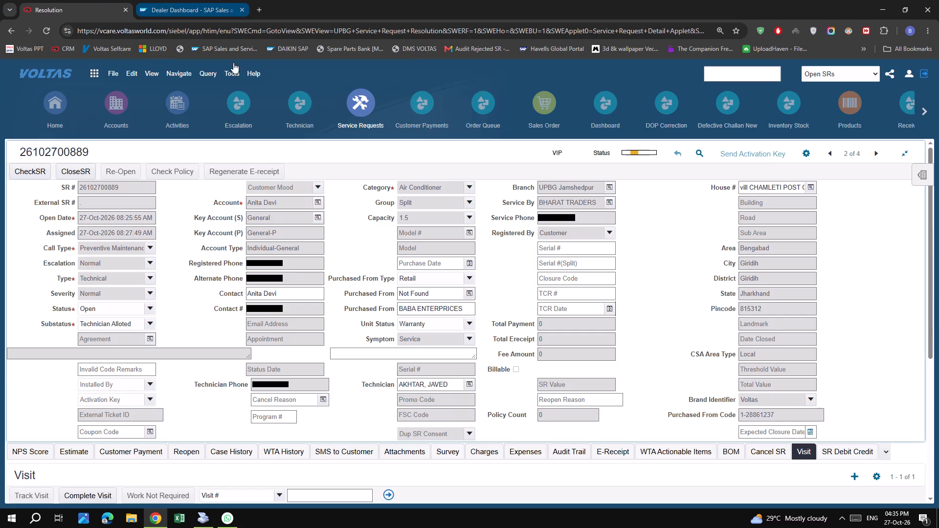
pyautogui.scroll(-3, 376, 208)
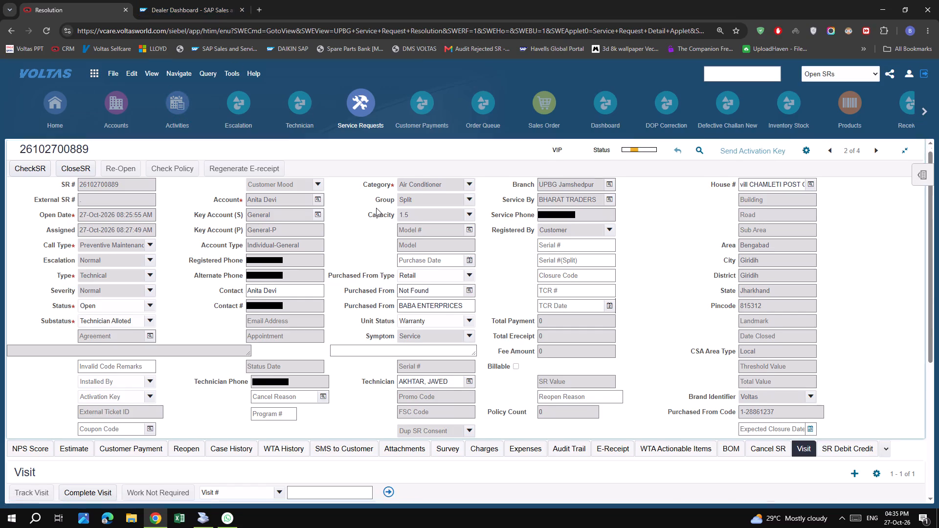
pyautogui.scroll(-2, 376, 208)
pyautogui.scroll(6, 376, 208)
pyautogui.click(363, 104)
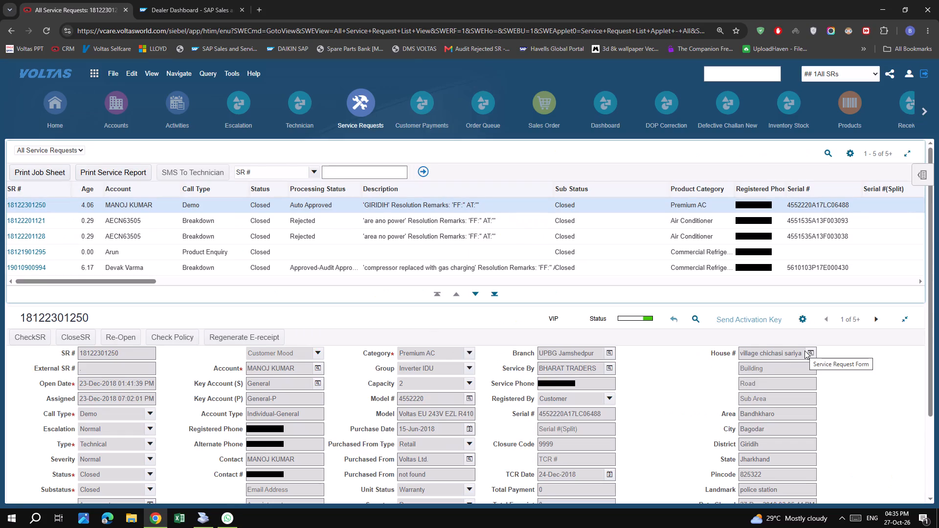
pyautogui.click(826, 74)
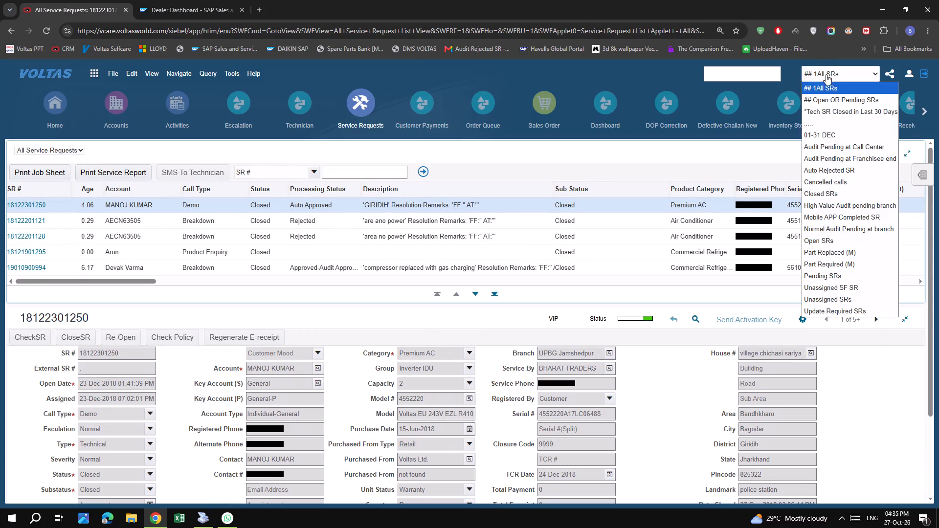
pyautogui.click(872, 241)
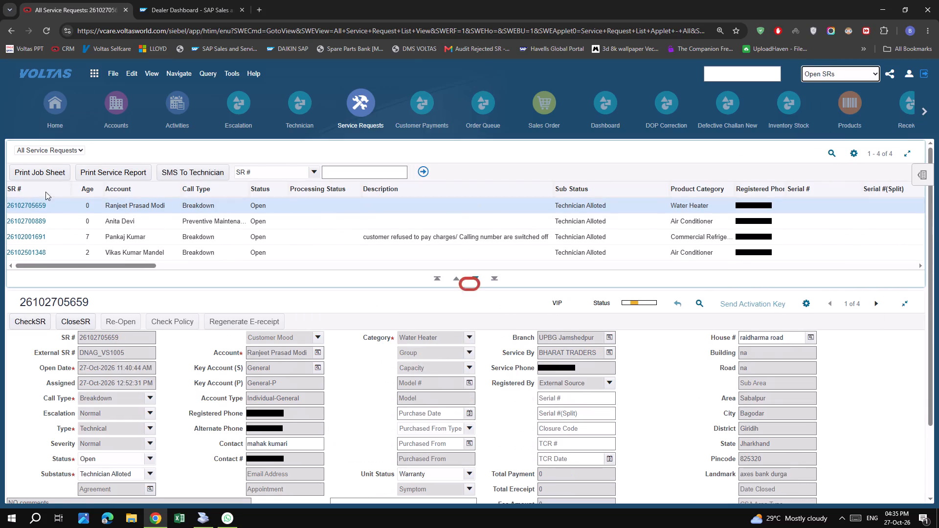
pyautogui.click(35, 190)
pyautogui.click(57, 195)
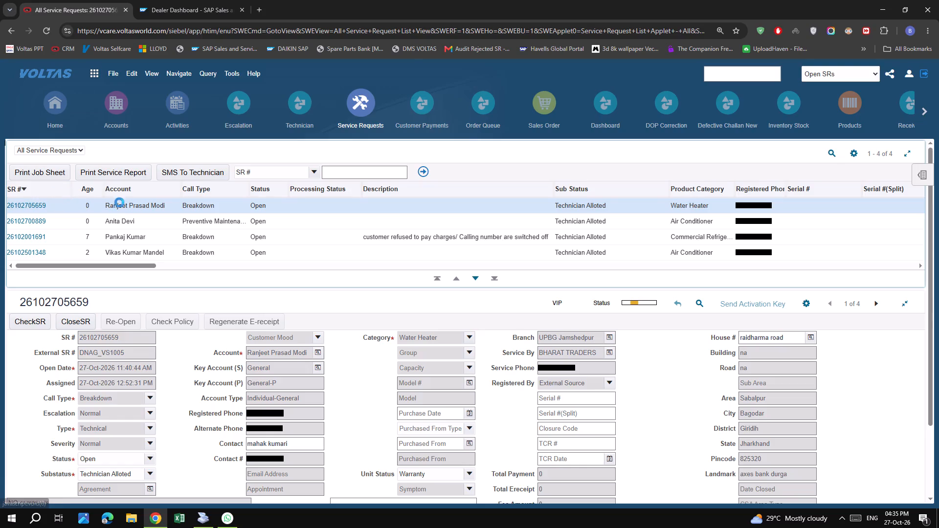
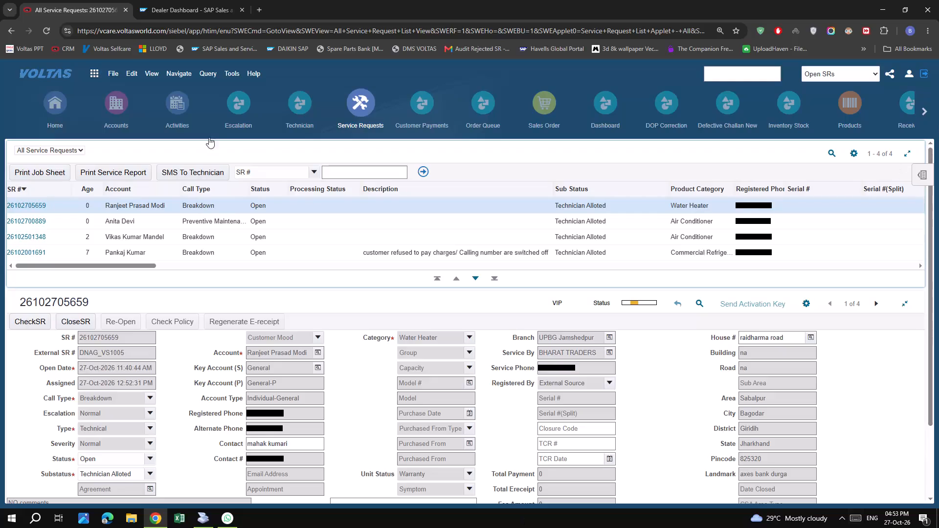
pyautogui.click(46, 25)
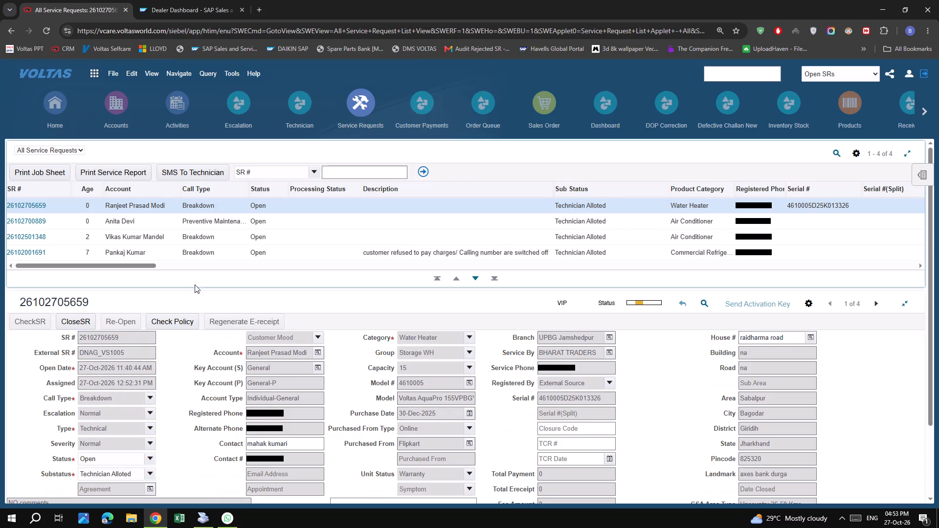
pyautogui.click(32, 204)
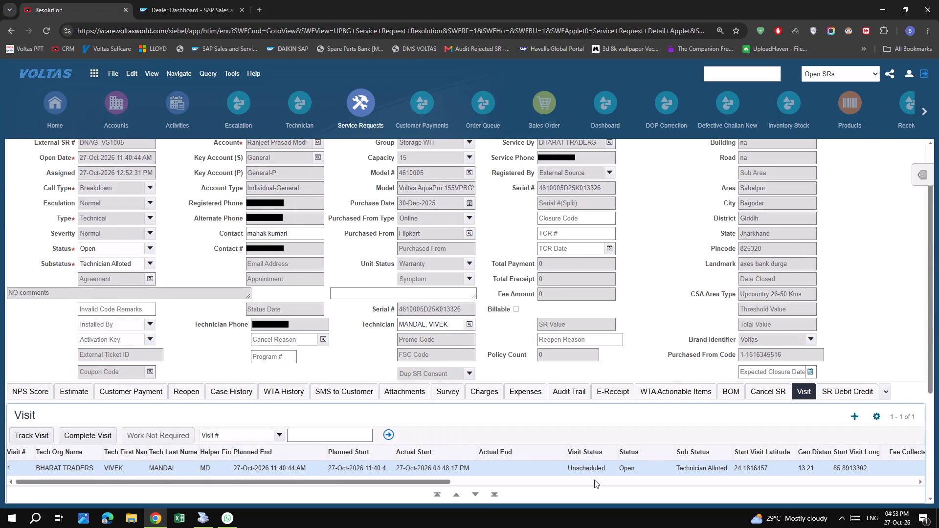
pyautogui.scroll(-5, 583, 462)
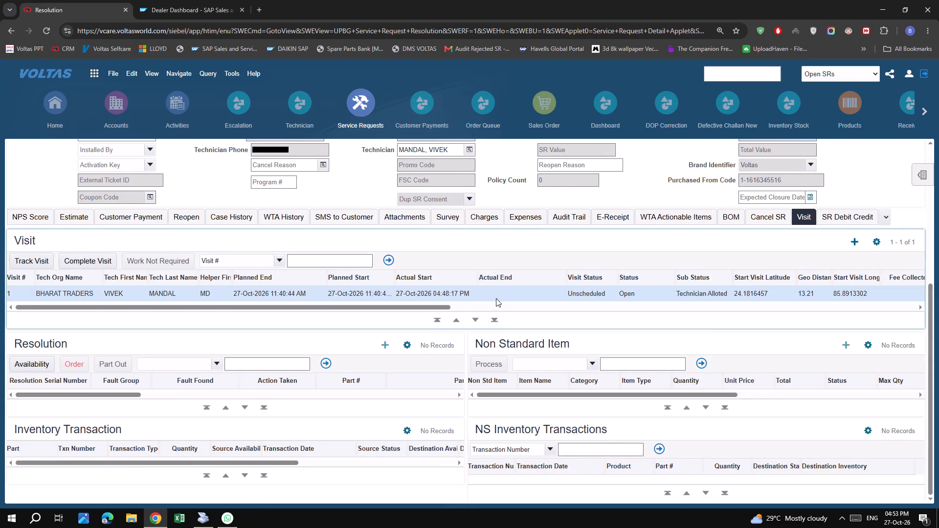
pyautogui.click(408, 217)
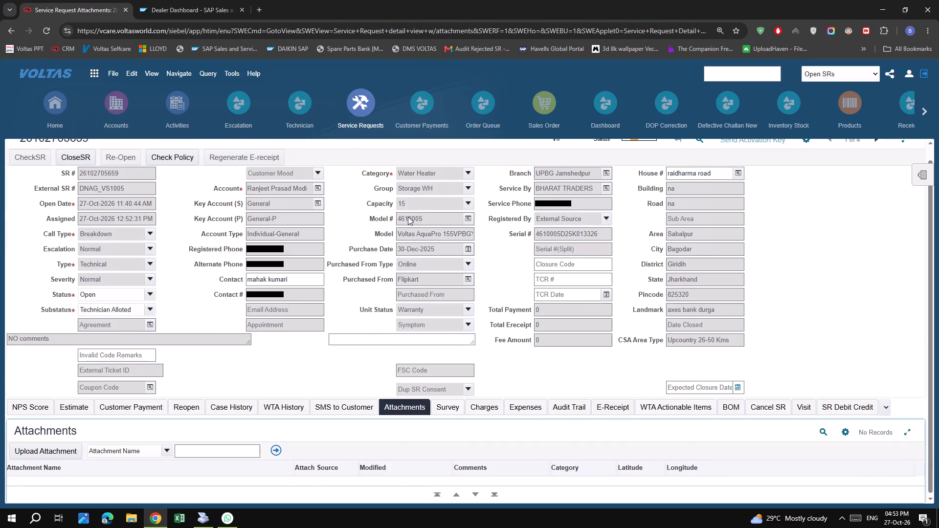
pyautogui.scroll(-4, 487, 421)
pyautogui.scroll(-5, 565, 421)
pyautogui.click(47, 30)
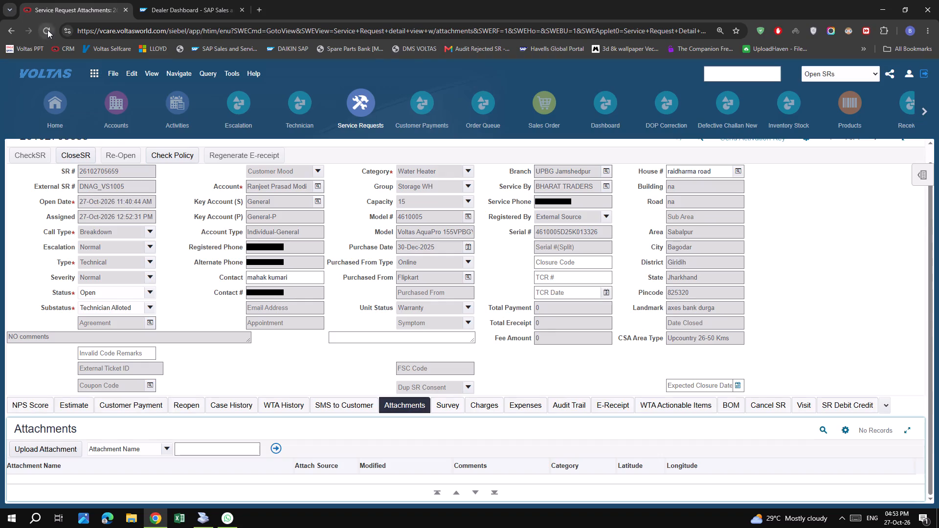
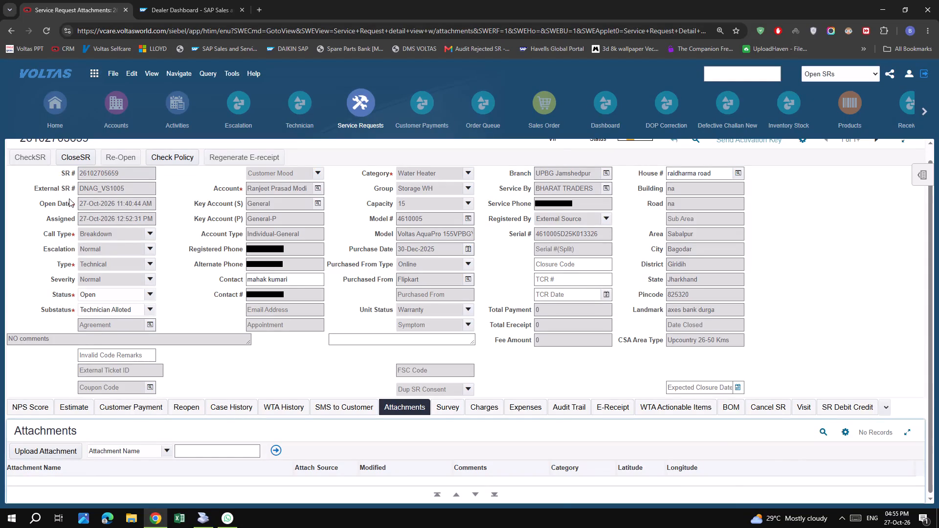
pyautogui.click(49, 30)
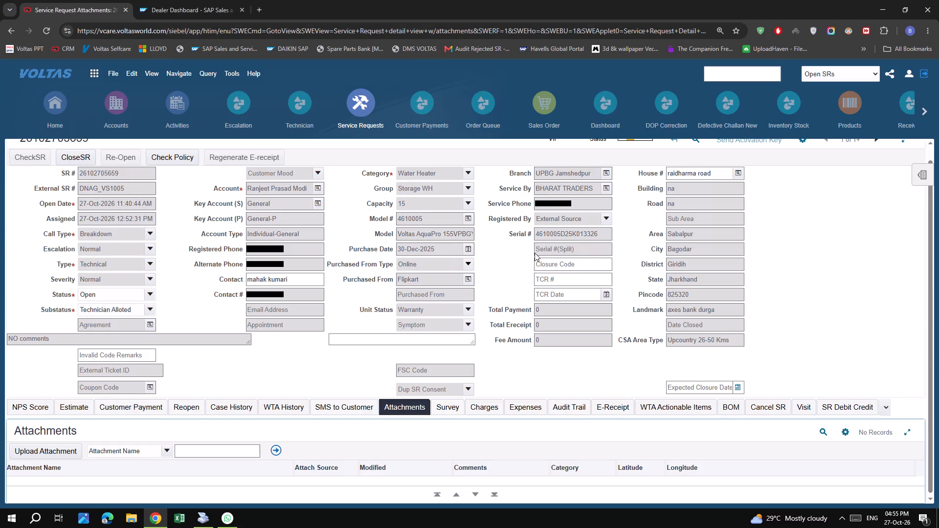
pyautogui.doubleClick(582, 236)
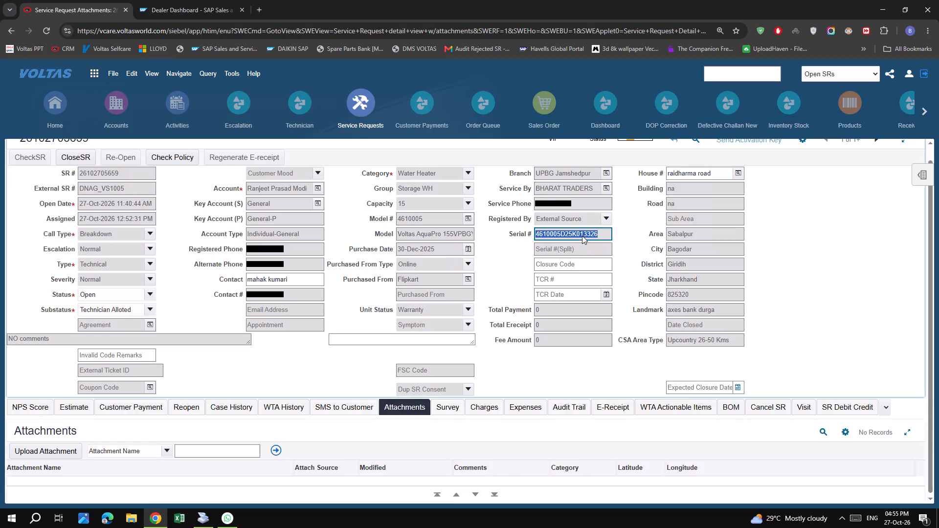
pyautogui.hotkey('ctrl', 'c')
pyautogui.hotkey('ctrl', 'c')
pyautogui.scroll(6, 634, 193)
pyautogui.click(702, 151)
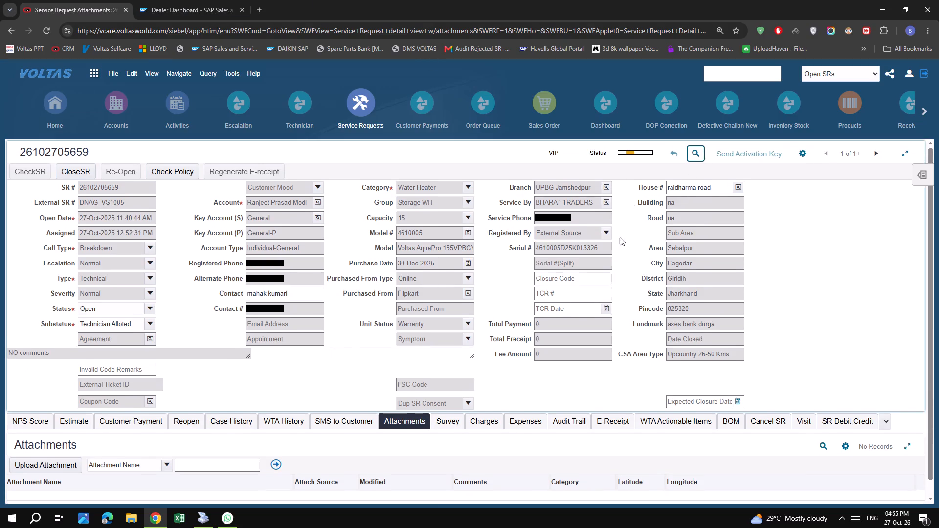
pyautogui.click(598, 247)
pyautogui.hotkey('ctrl', 'v')
pyautogui.press('Return')
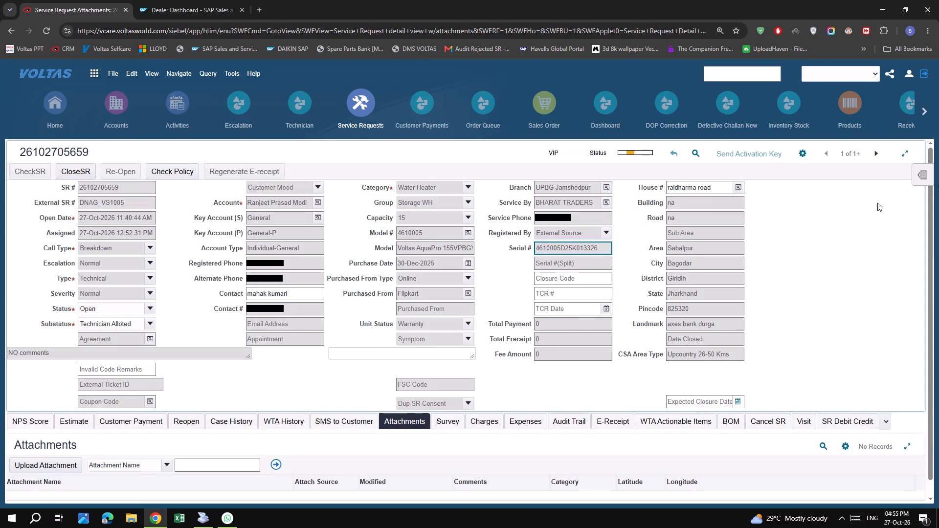
pyautogui.click(875, 153)
pyautogui.click(827, 267)
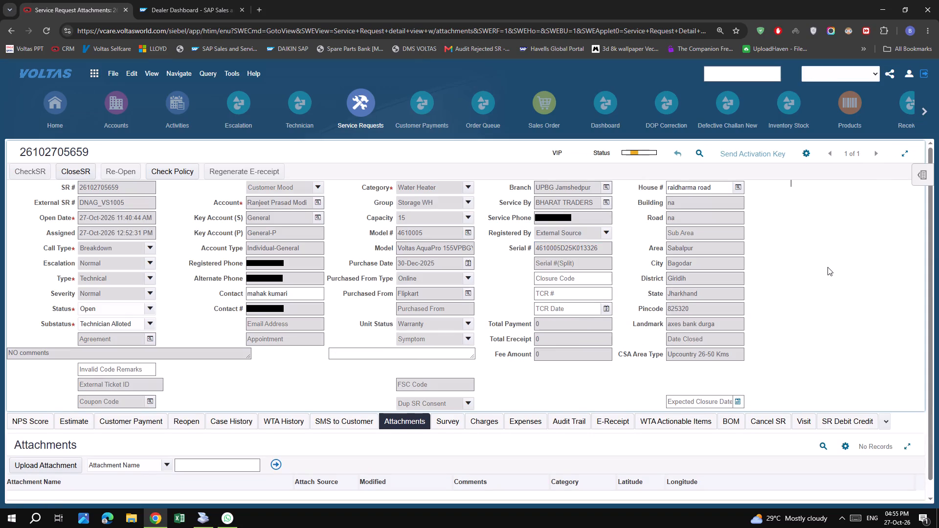
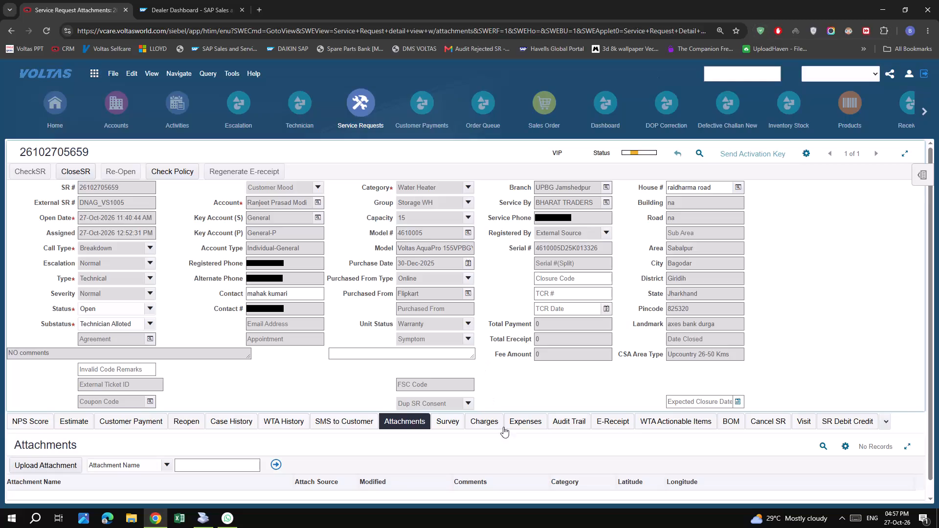
pyautogui.click(491, 425)
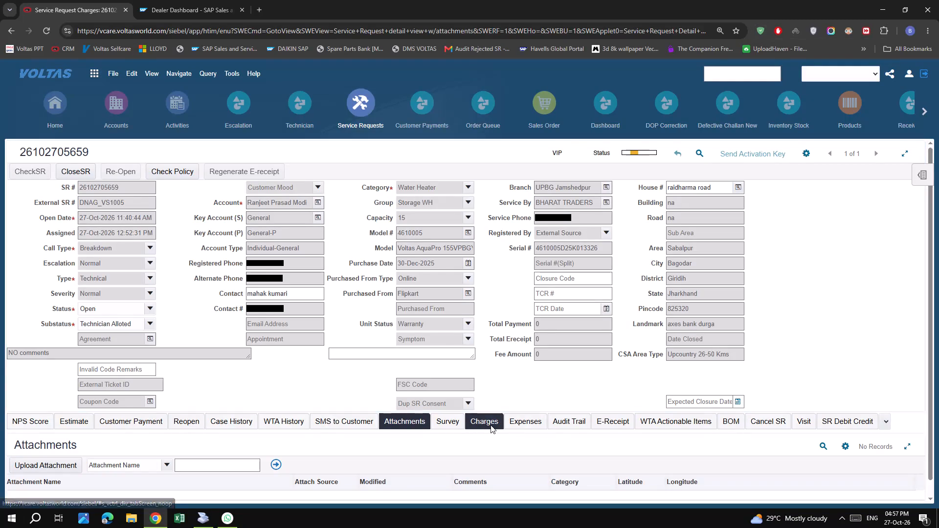
pyautogui.scroll(-5, 553, 432)
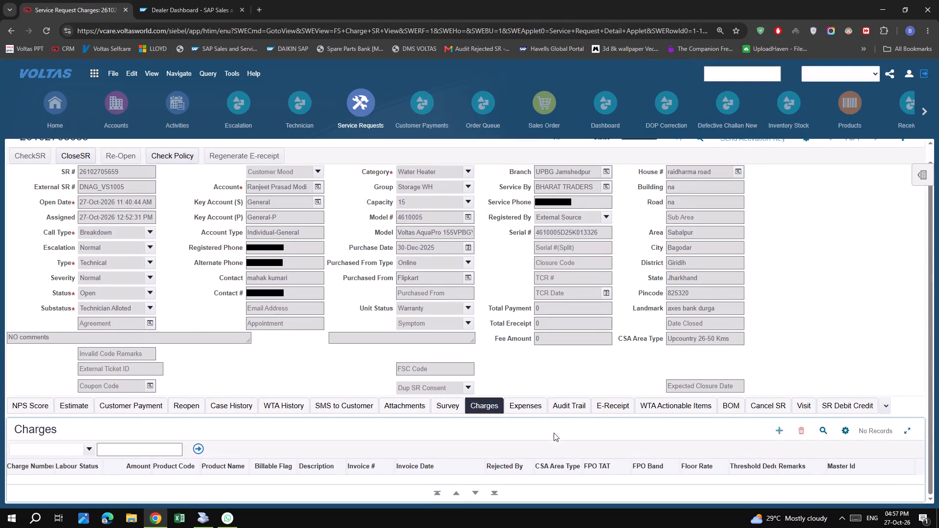
pyautogui.scroll(11, 791, 276)
# Run the saved query Closed SRs to list the closed service requests.
pyautogui.click(838, 81)
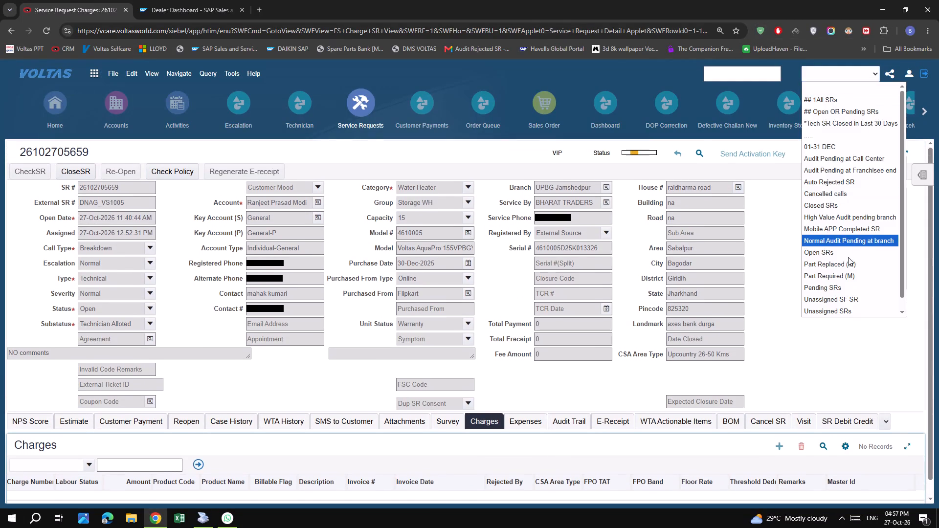
pyautogui.click(845, 207)
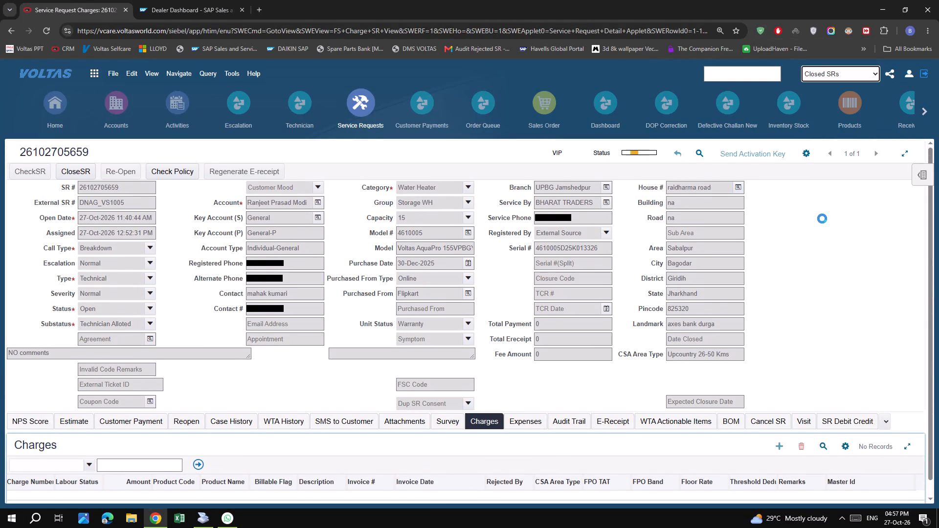
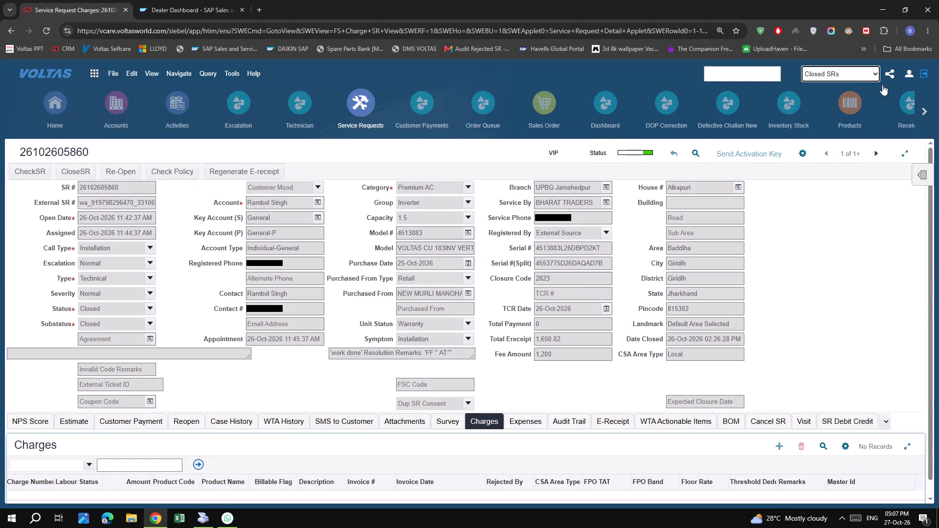
# Run the saved query Open SRs to list the open service requests.
pyautogui.click(862, 75)
pyautogui.click(828, 240)
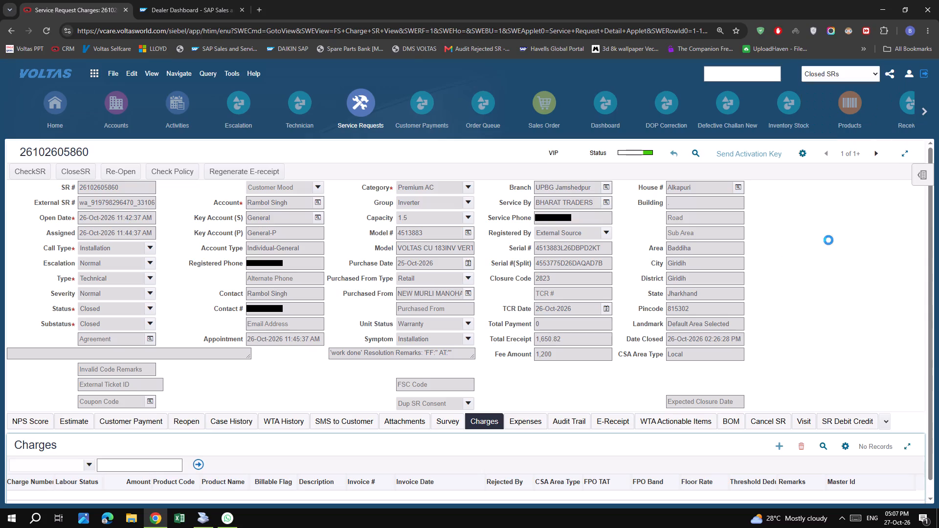
pyautogui.scroll(-4, 393, 313)
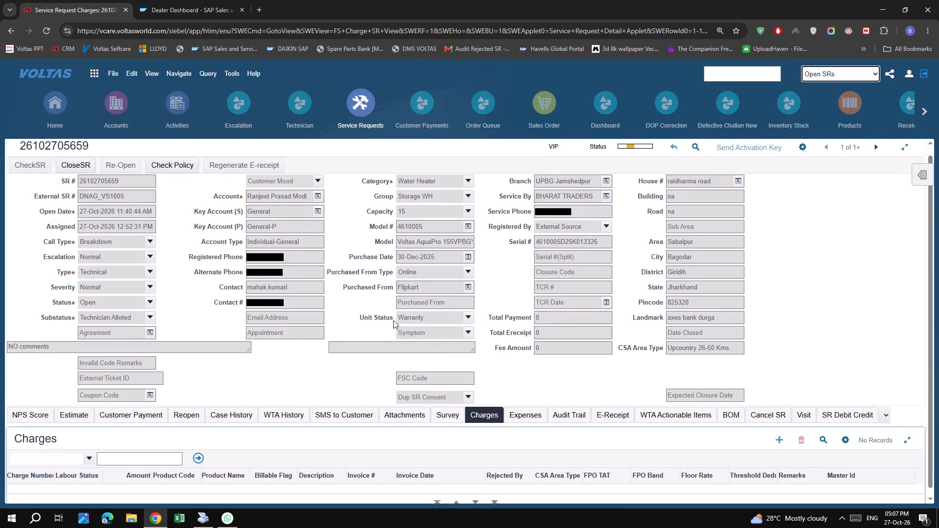
pyautogui.click(813, 409)
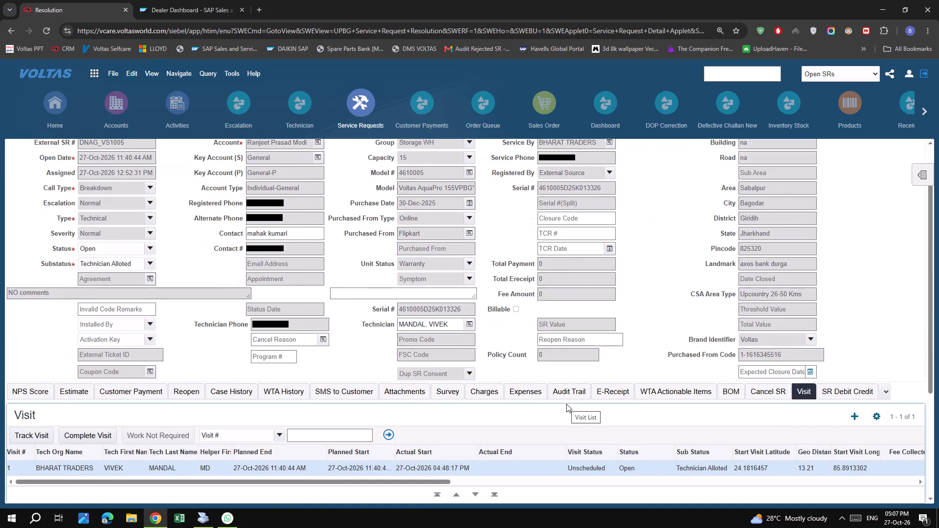
pyautogui.scroll(-4, 235, 473)
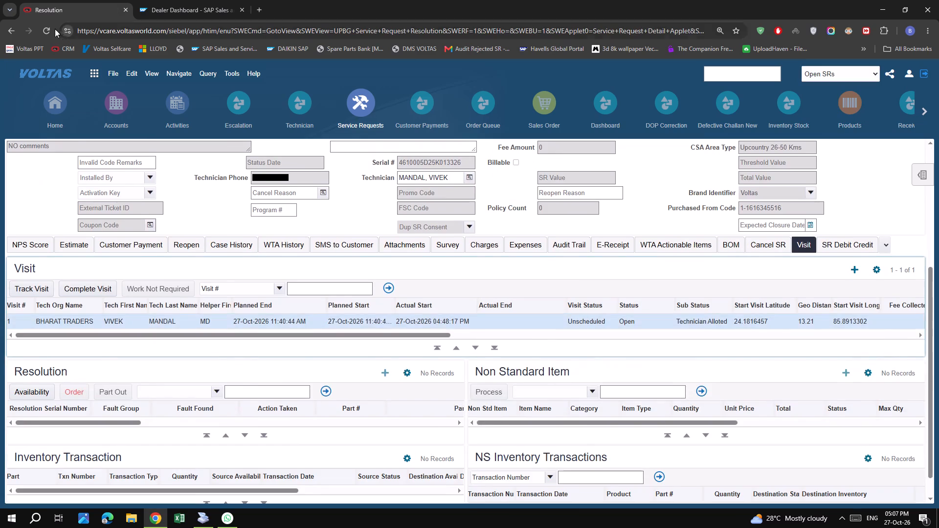
pyautogui.click(36, 28)
pyautogui.click(54, 30)
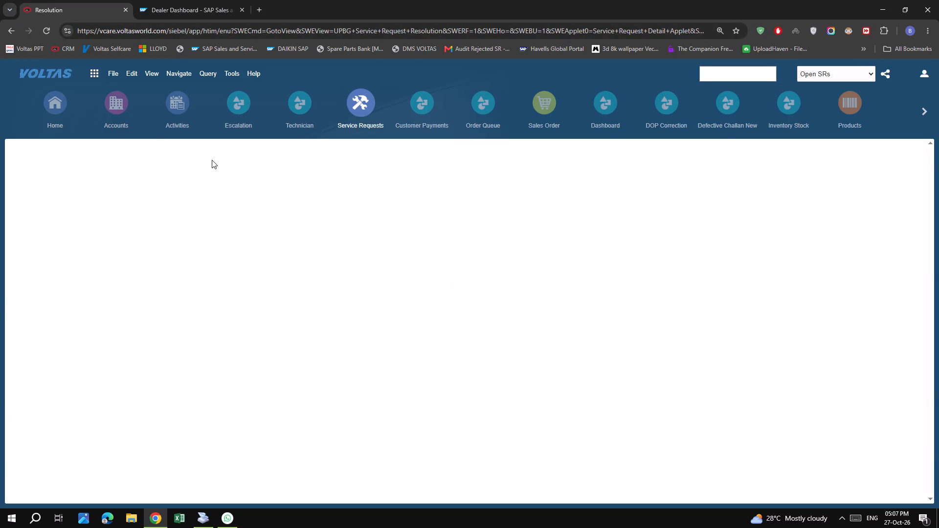
pyautogui.scroll(-6, 254, 398)
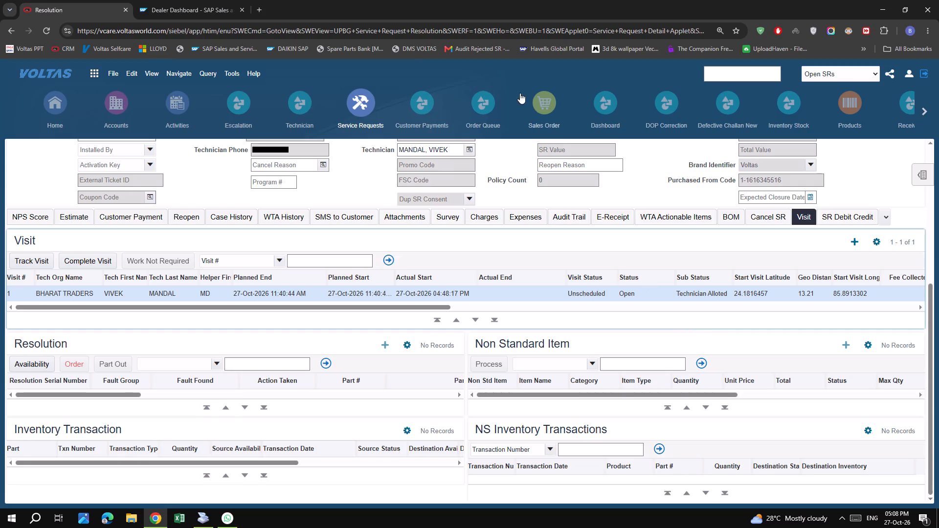
pyautogui.click(424, 216)
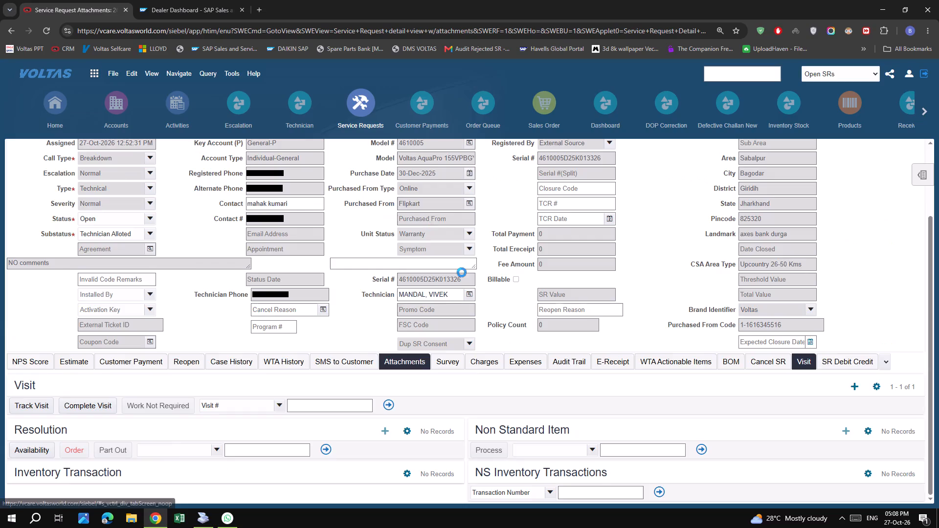
pyautogui.scroll(-4, 496, 403)
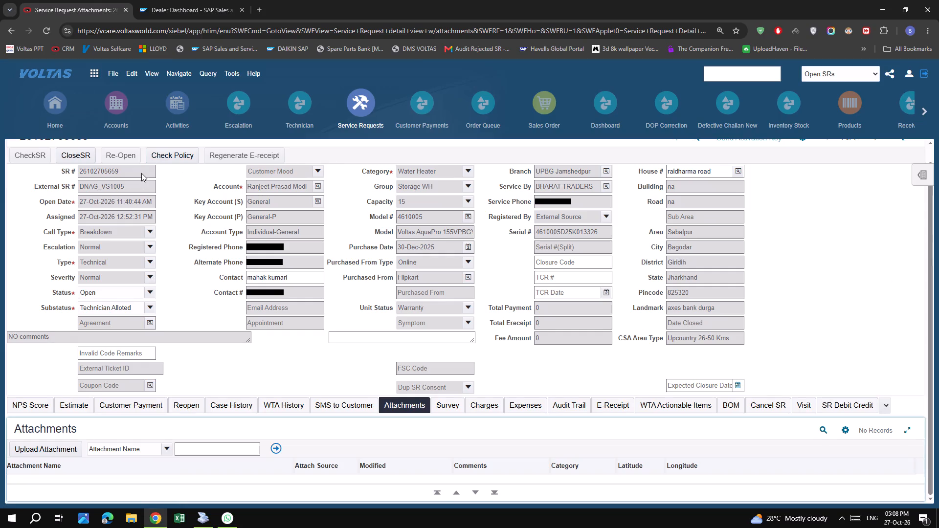
pyautogui.scroll(-5, 403, 373)
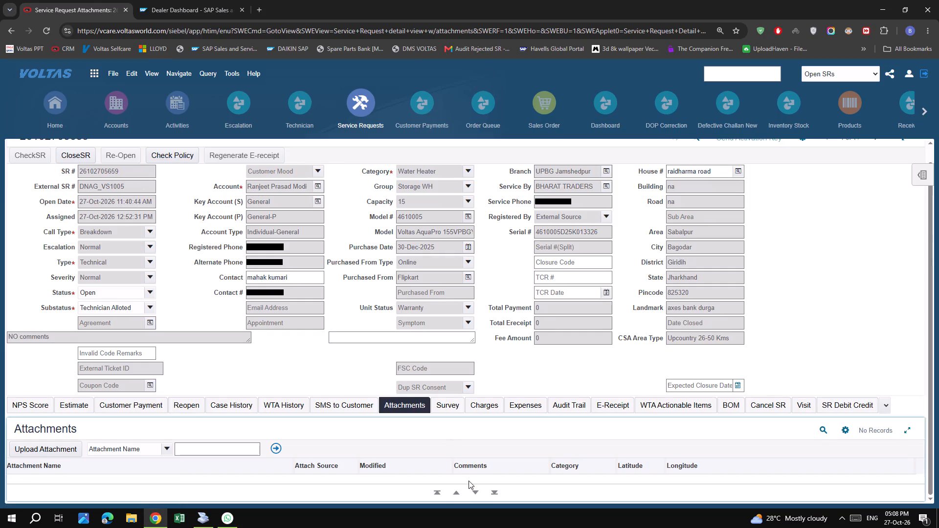
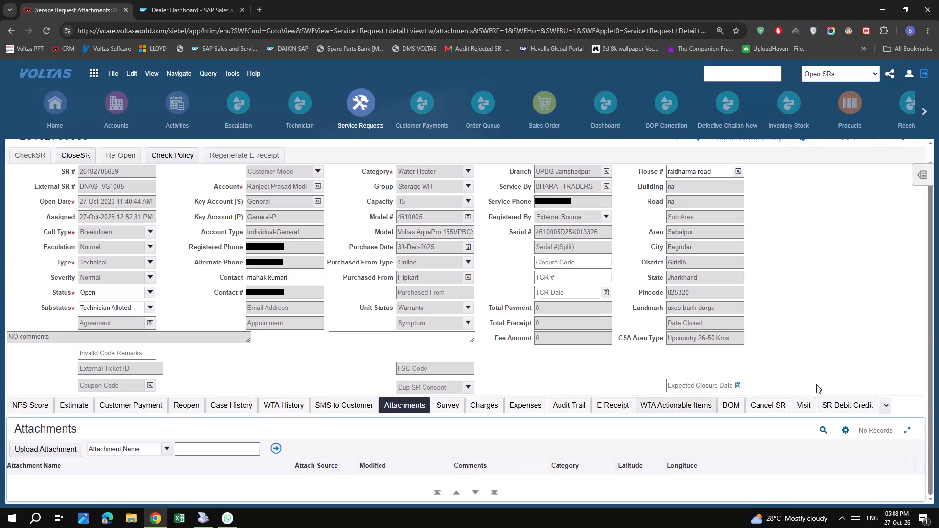
pyautogui.click(802, 406)
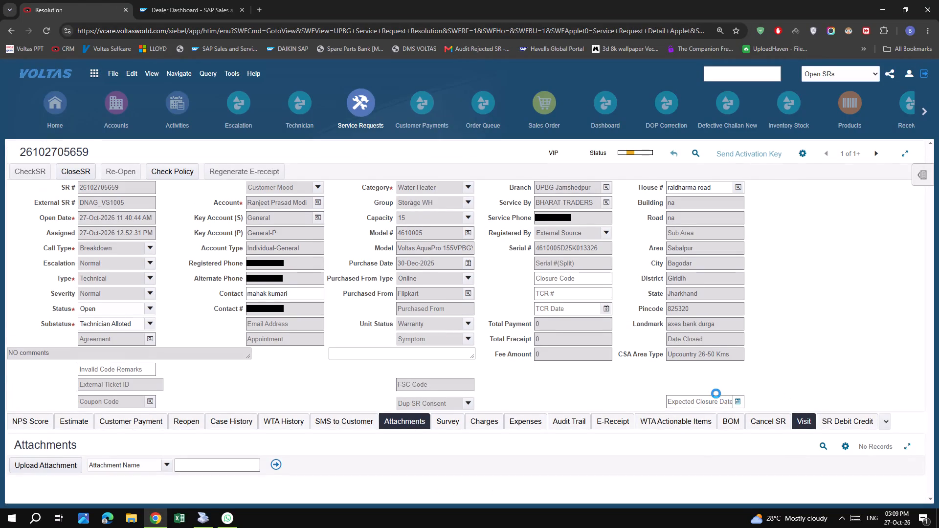
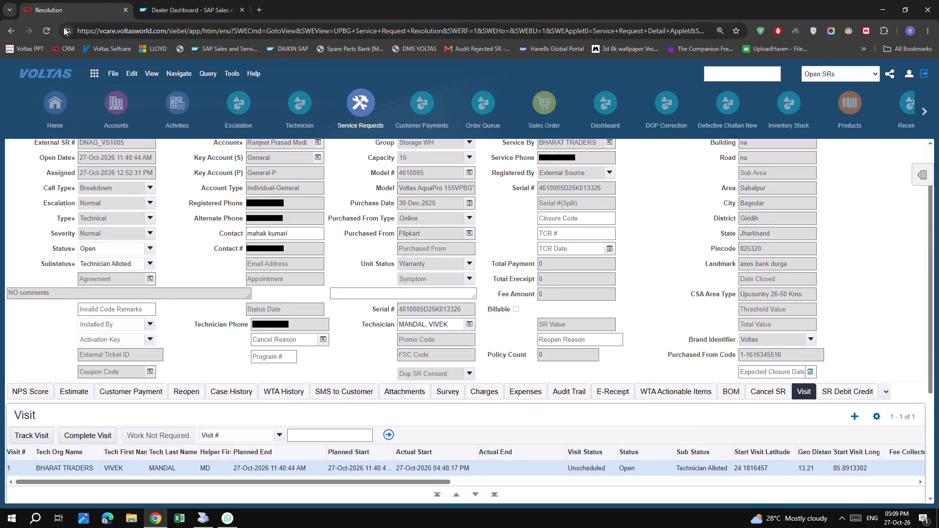
pyautogui.click(43, 27)
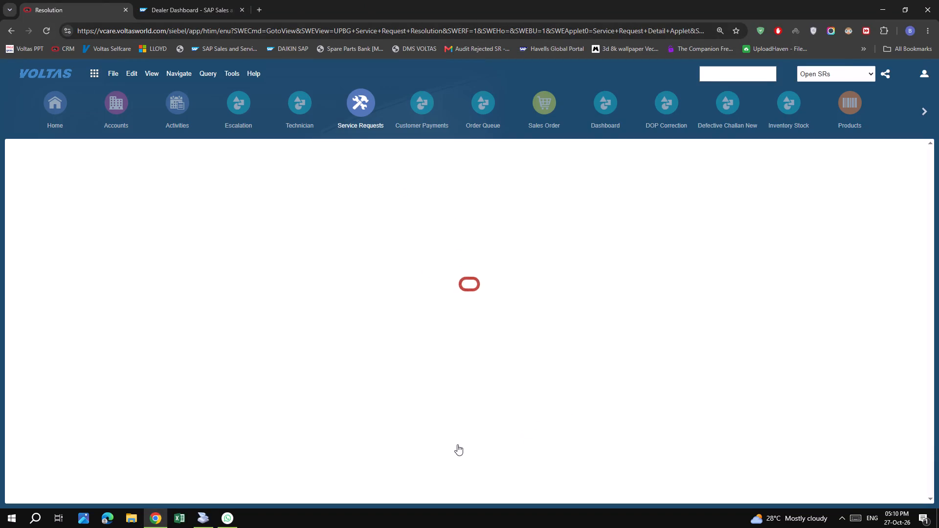
pyautogui.click(416, 396)
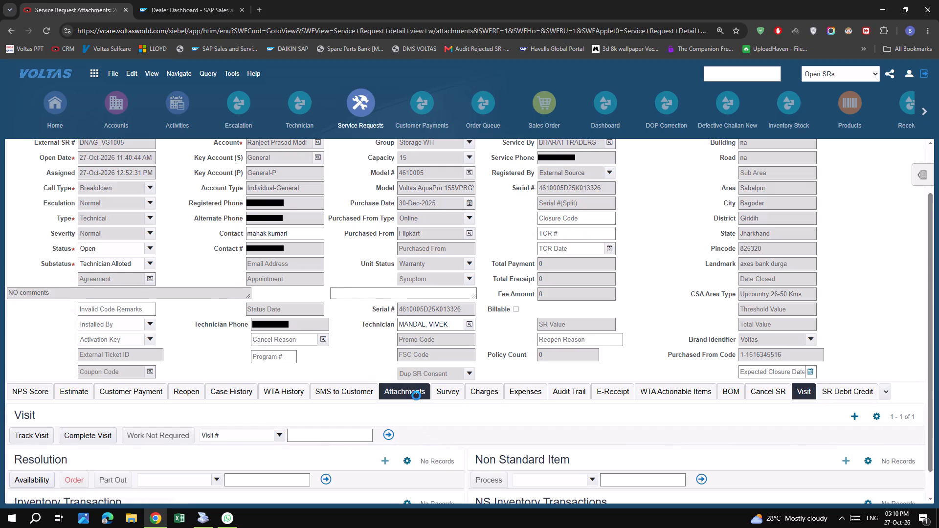
pyautogui.scroll(-6, 442, 369)
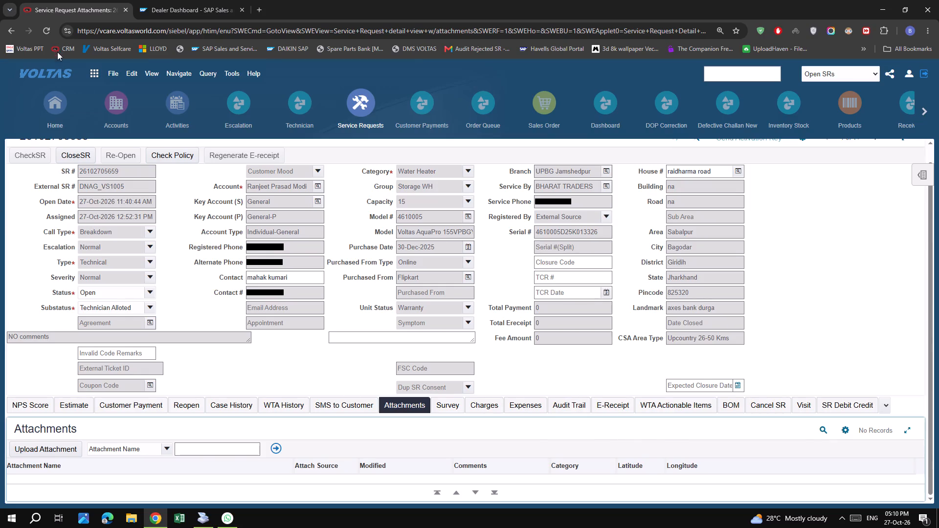
pyautogui.click(46, 31)
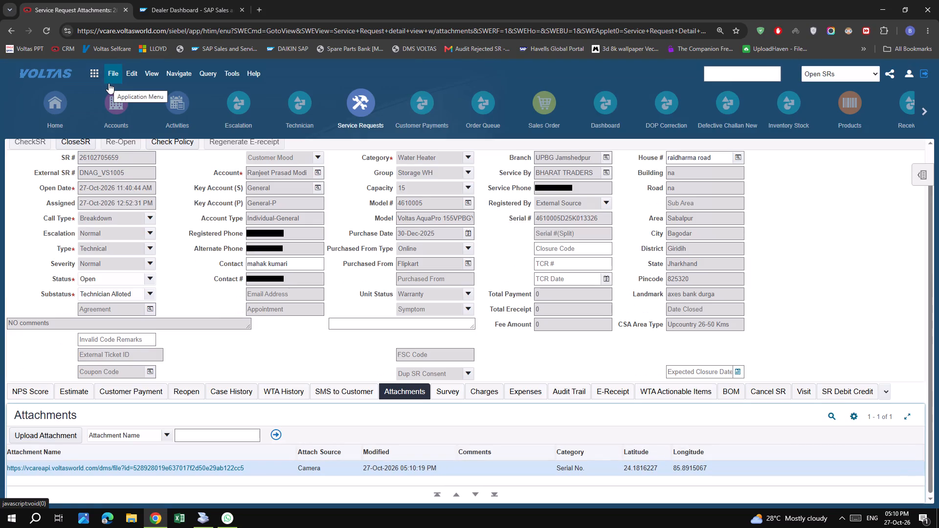
# Open the Serial No. camera attachment, examine the water heater's barcode and rating label up close, and close the photo.
pyautogui.click(212, 465)
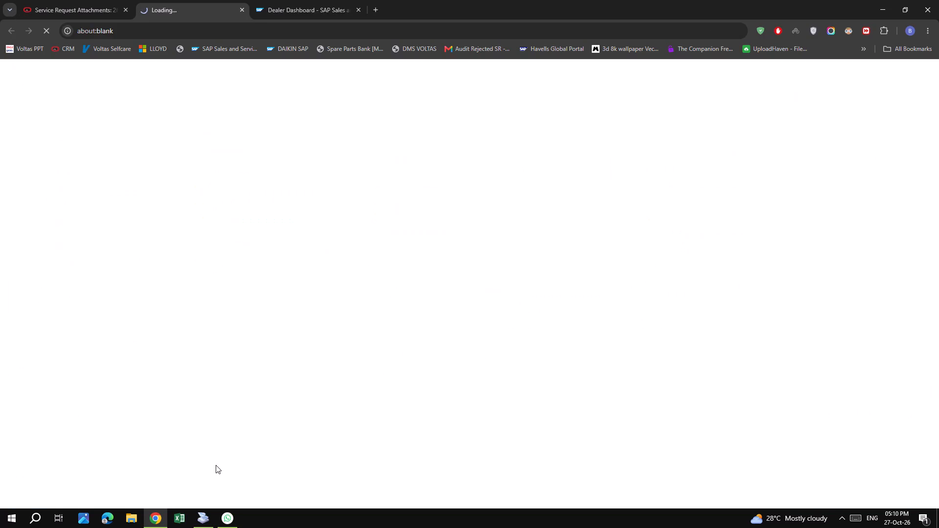
pyautogui.click(428, 313)
pyautogui.scroll(6, 428, 313)
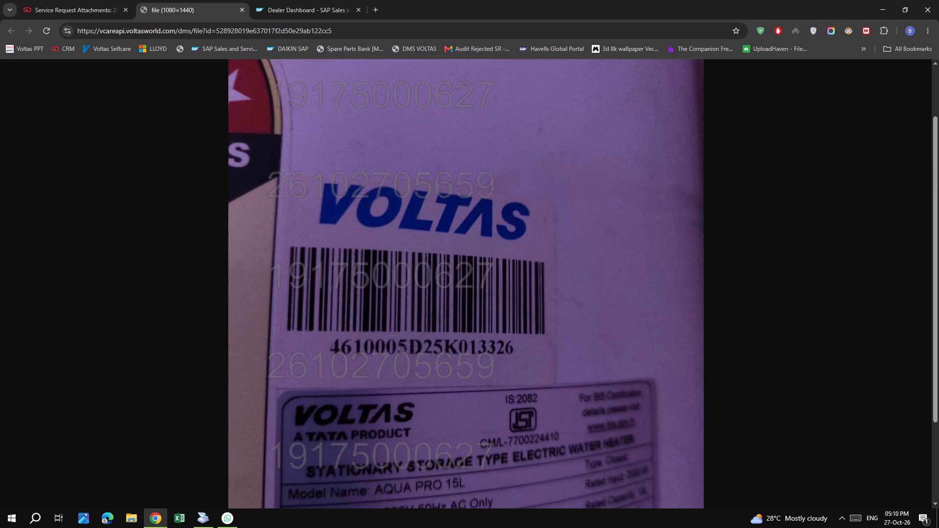
pyautogui.click(428, 313)
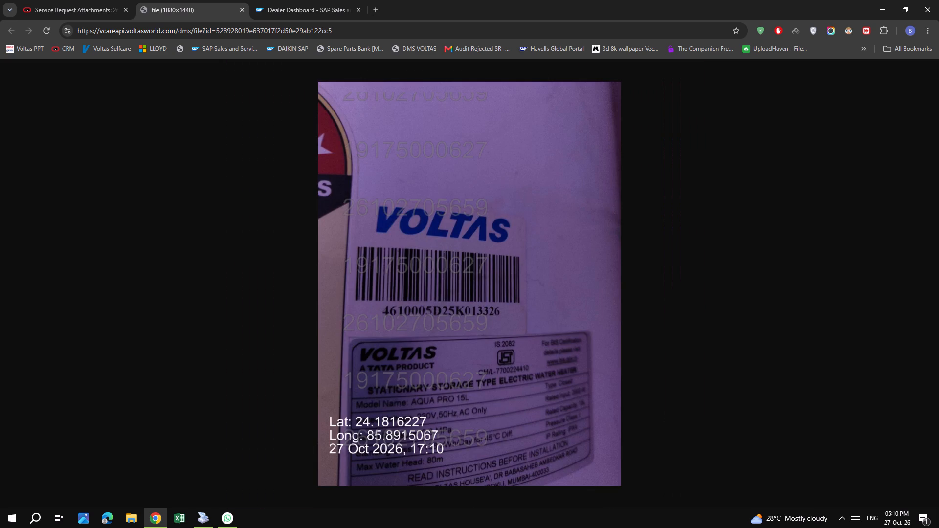
pyautogui.click(428, 313)
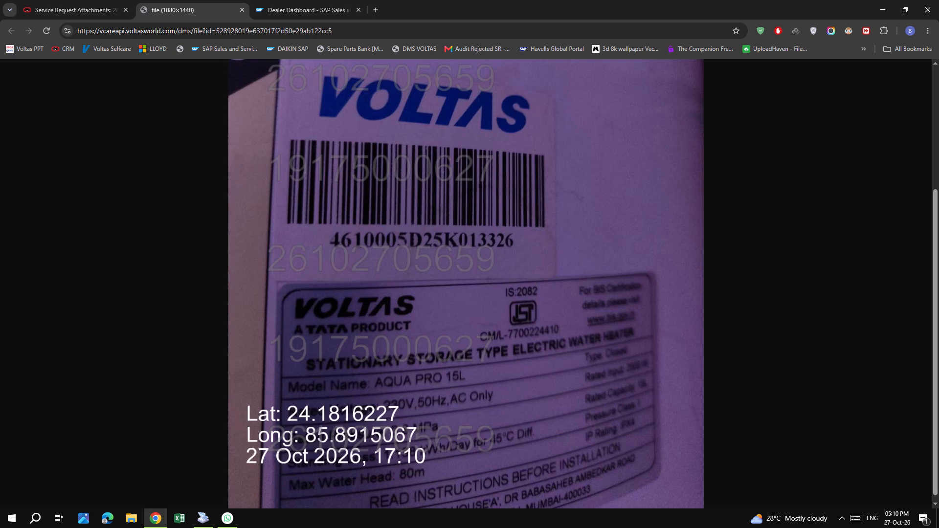
pyautogui.scroll(3, 428, 313)
pyautogui.scroll(-4, 428, 313)
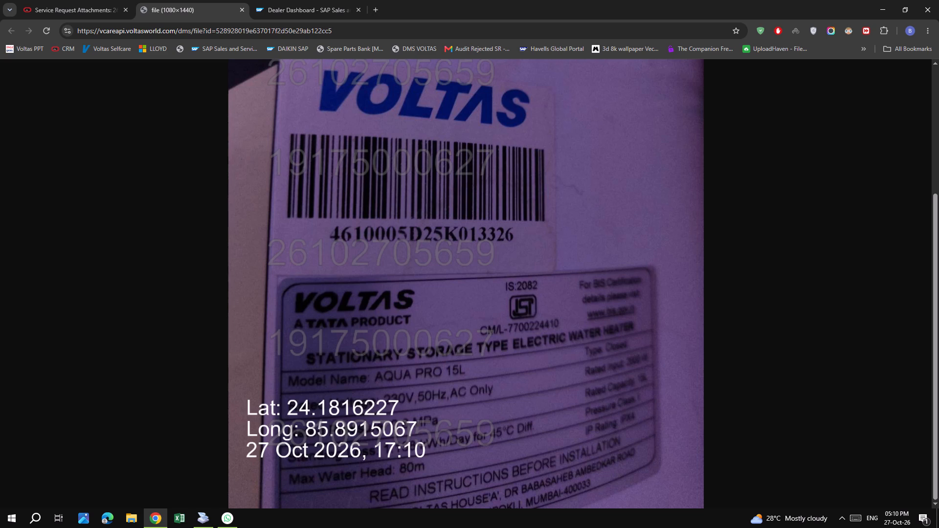
pyautogui.click(447, 308)
pyautogui.click(427, 277)
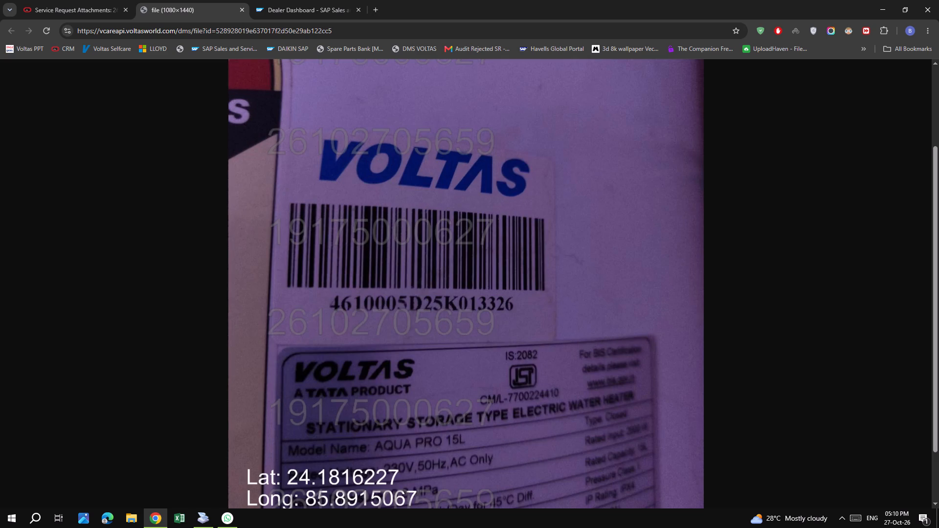
pyautogui.click(243, 10)
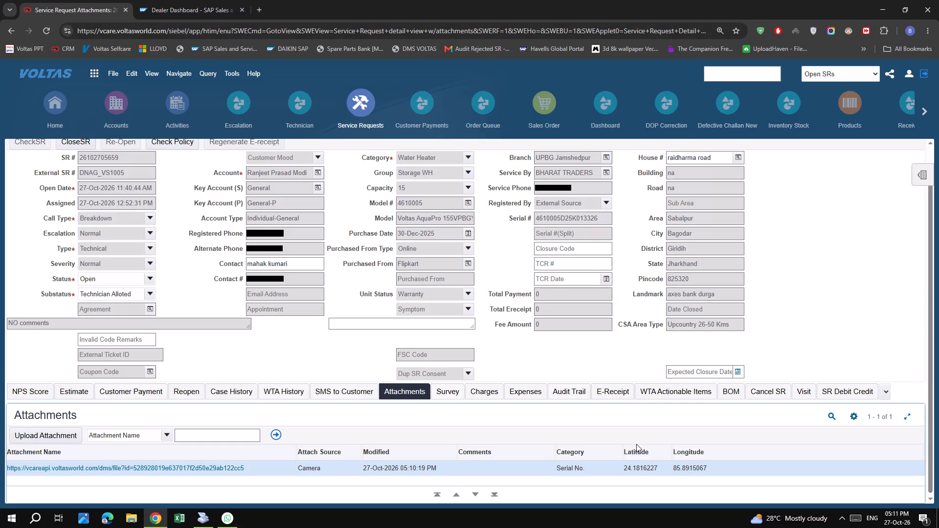
pyautogui.click(800, 393)
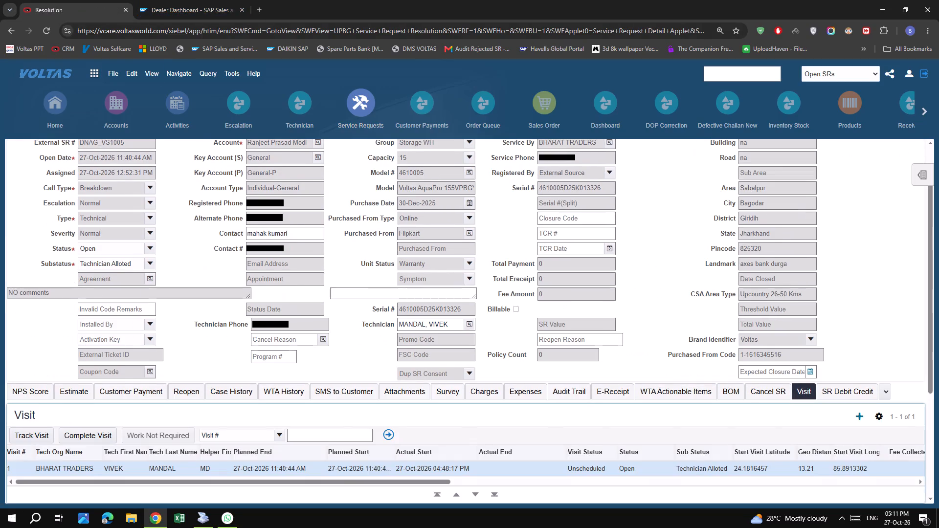
pyautogui.scroll(-5, 294, 410)
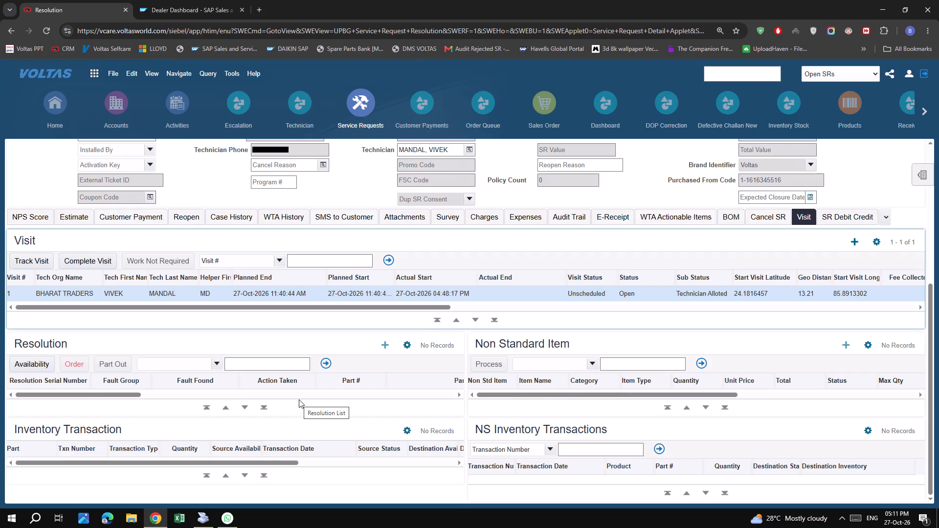
pyautogui.click(43, 27)
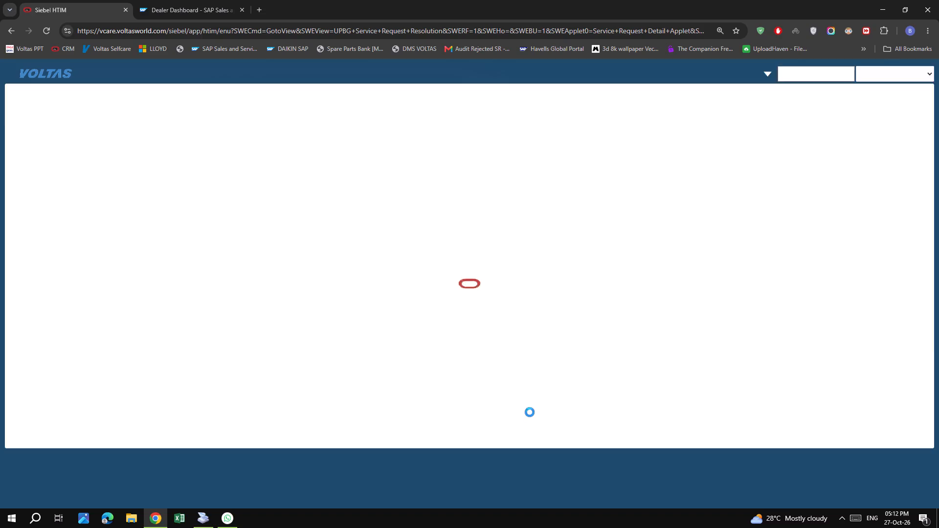
pyautogui.scroll(-2, 292, 382)
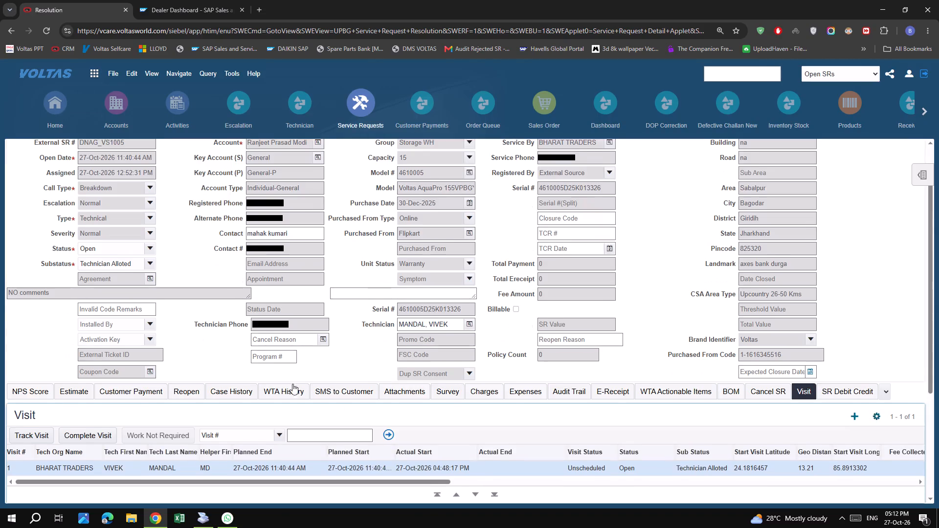
pyautogui.scroll(-3, 292, 384)
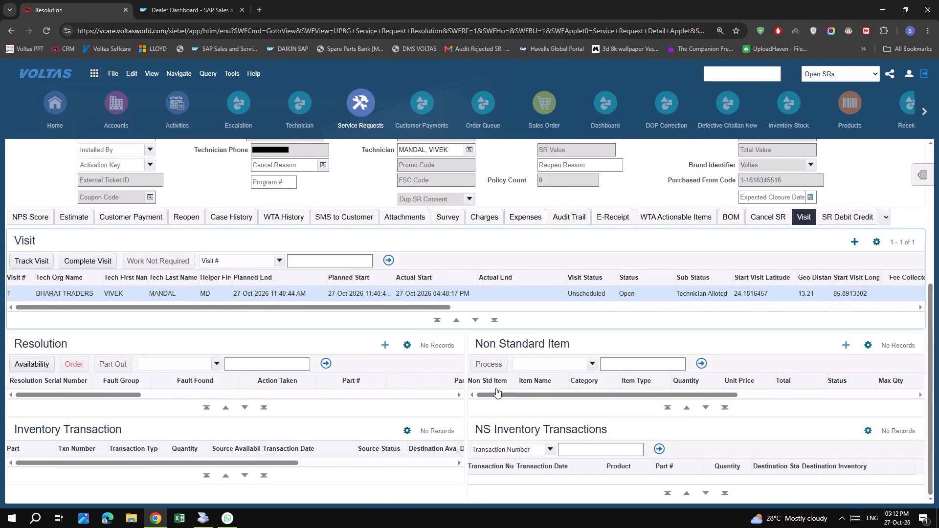
pyautogui.click(53, 29)
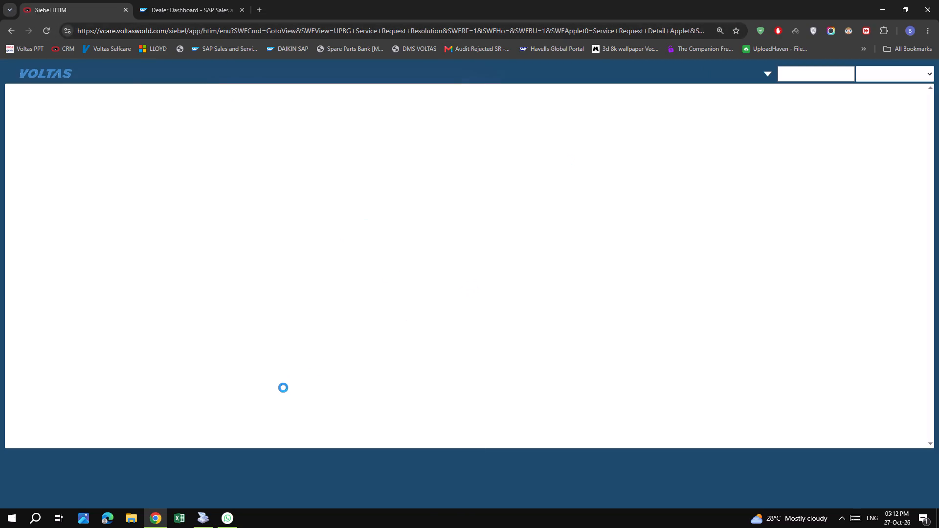
pyautogui.scroll(-5, 264, 397)
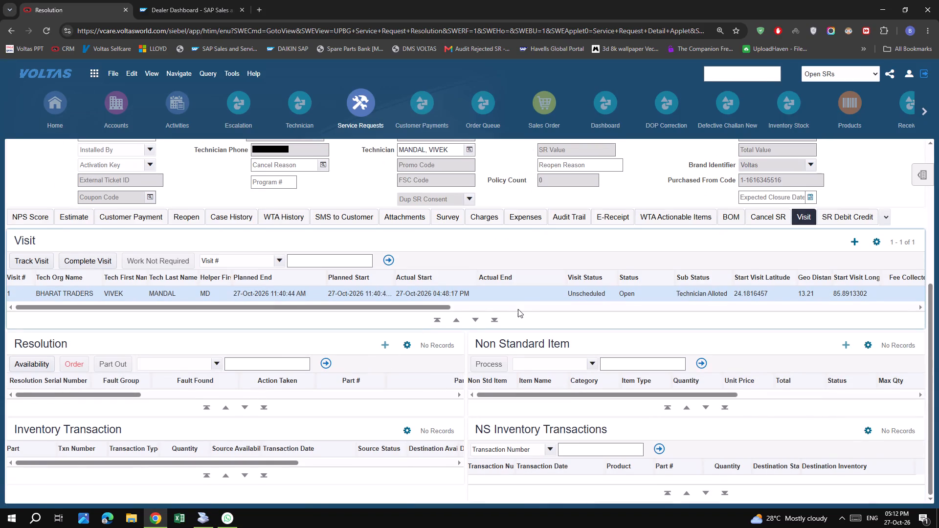
pyautogui.click(405, 217)
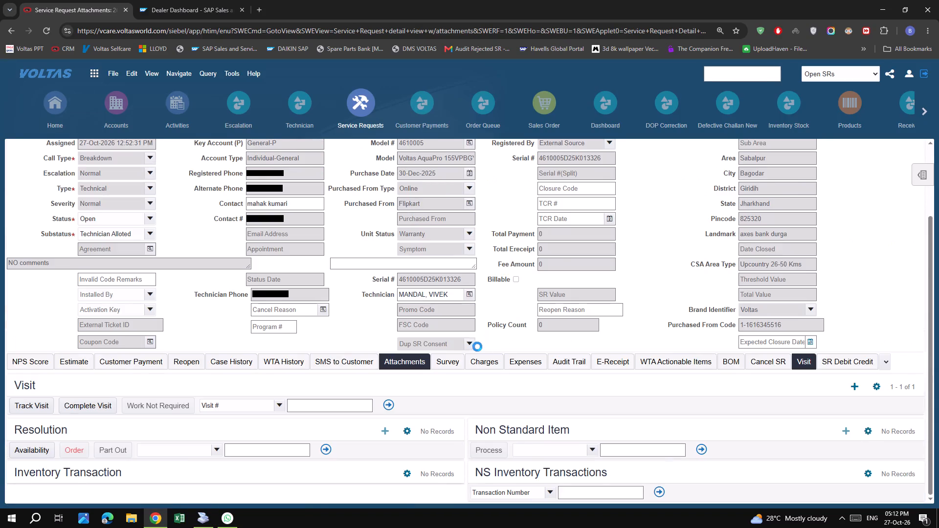
pyautogui.scroll(-6, 447, 402)
pyautogui.scroll(-4, 340, 369)
pyautogui.scroll(5, 404, 366)
pyautogui.scroll(-8, 406, 366)
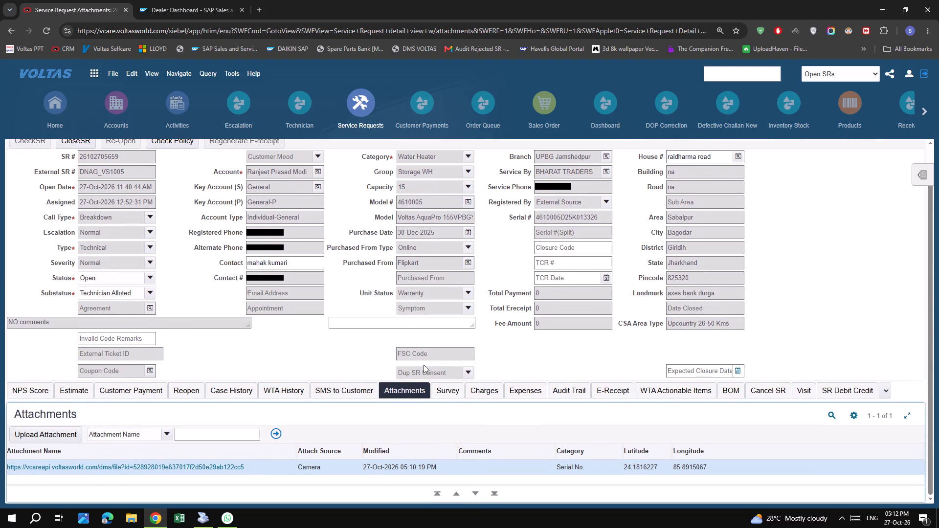
# Show the Visit records of the open water heater service request.
pyautogui.scroll(-2, 424, 365)
pyautogui.click(814, 387)
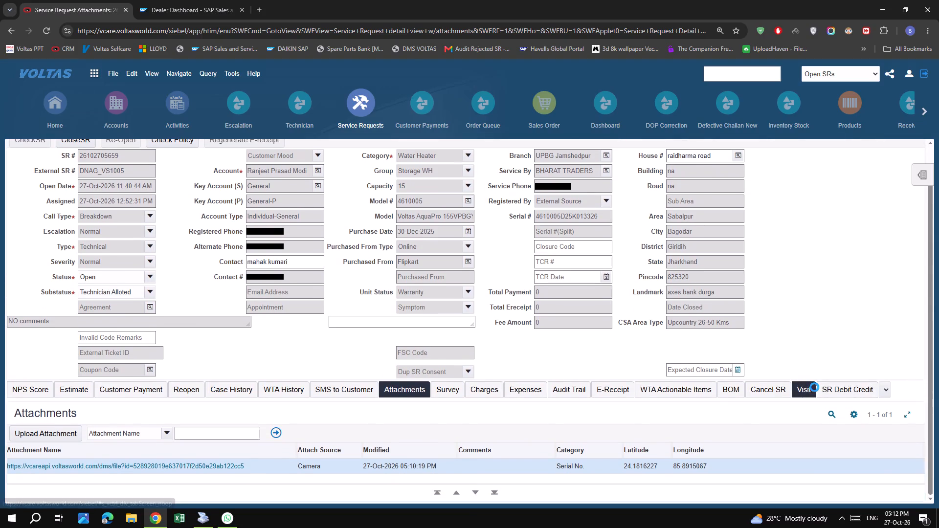
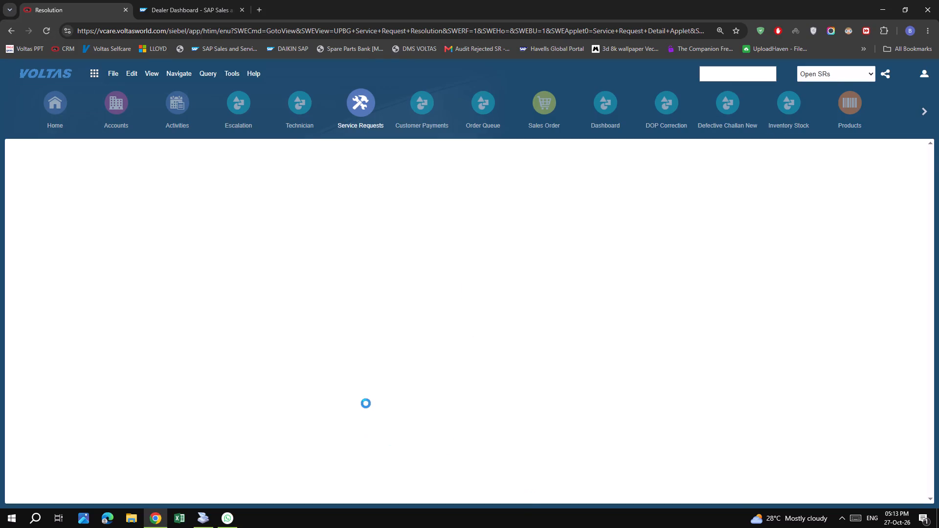
pyautogui.scroll(-2, 364, 399)
pyautogui.scroll(-4, 250, 409)
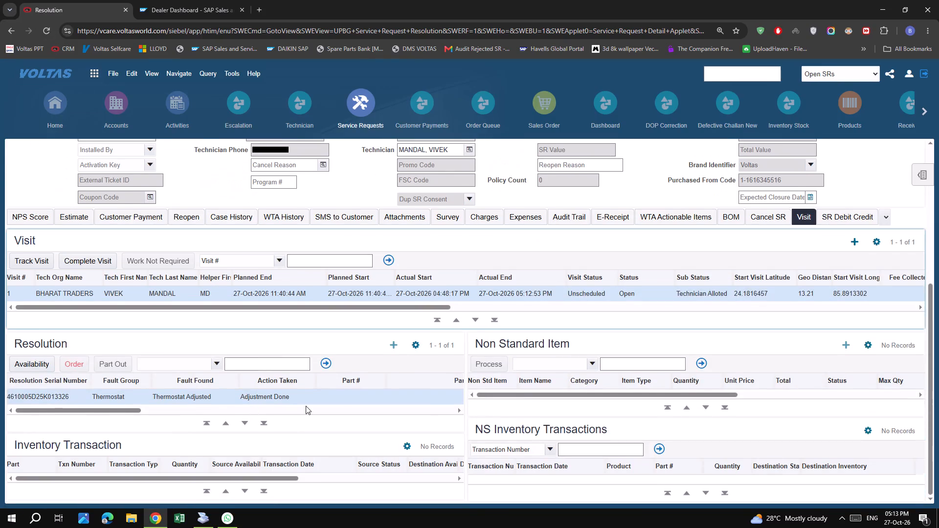
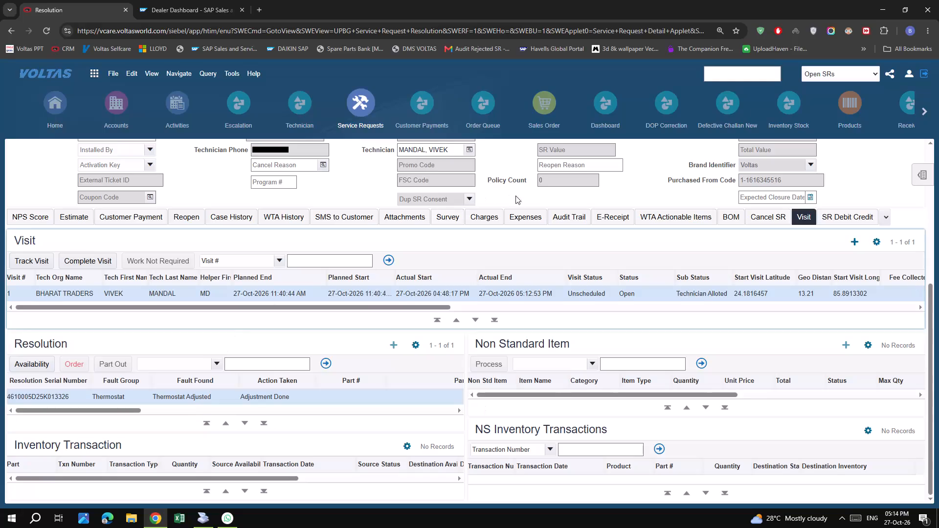
pyautogui.click(418, 216)
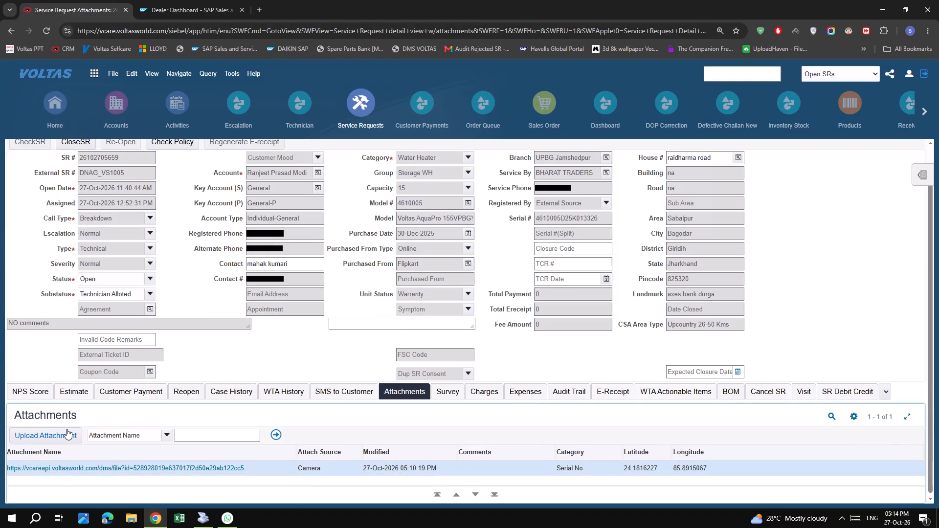
pyautogui.click(47, 30)
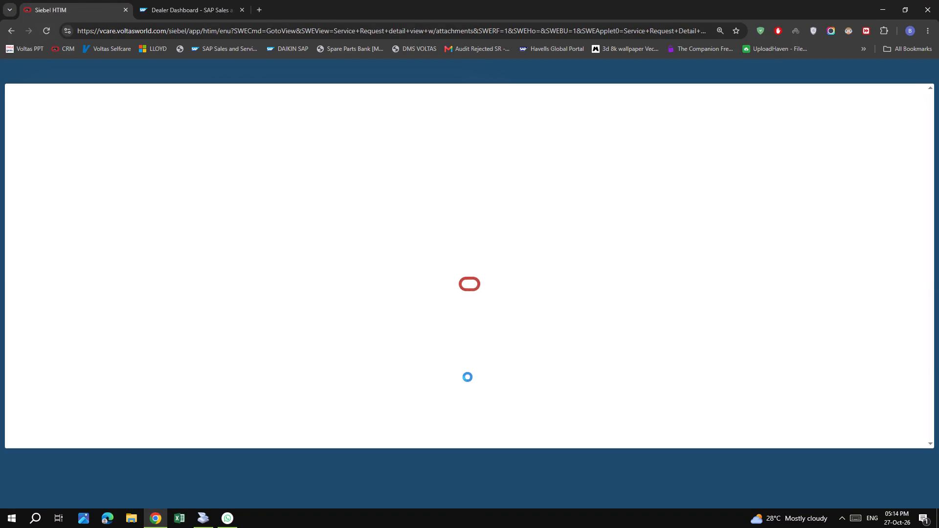
pyautogui.scroll(-3, 377, 408)
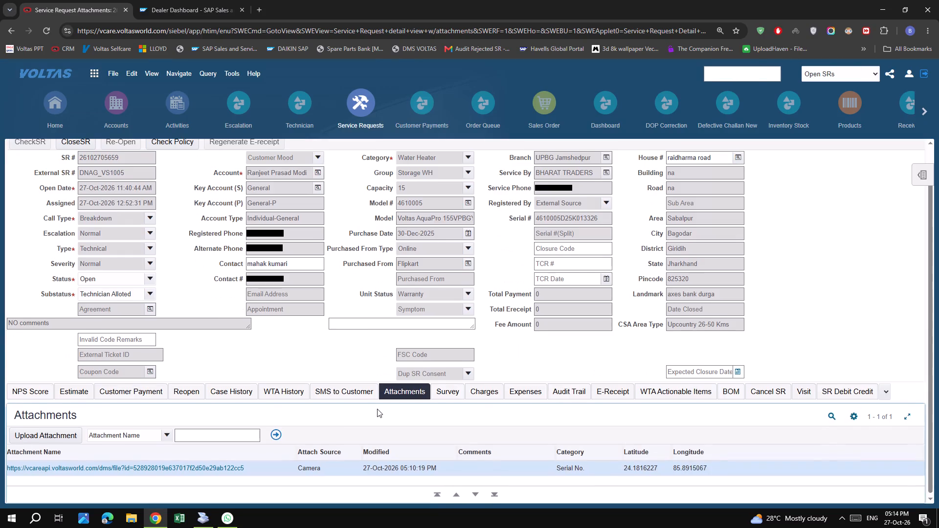
pyautogui.scroll(-3, 377, 409)
pyautogui.click(63, 429)
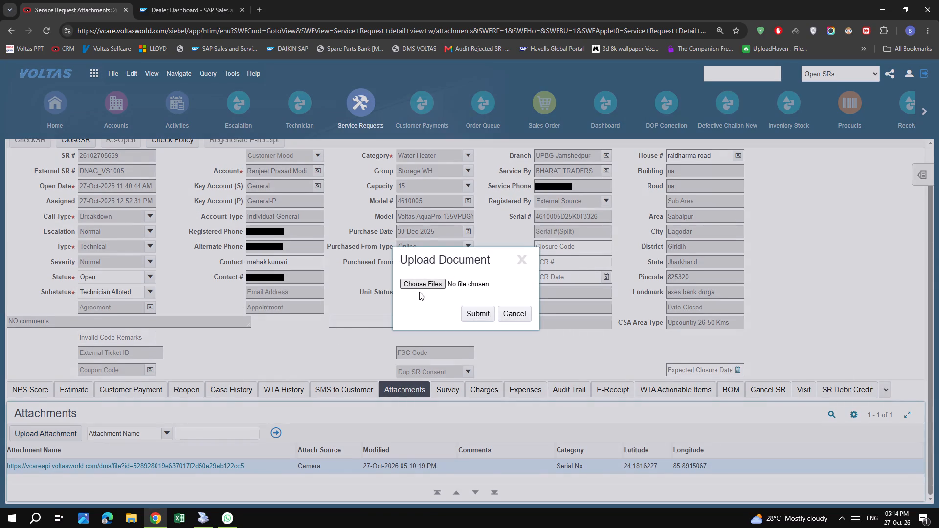
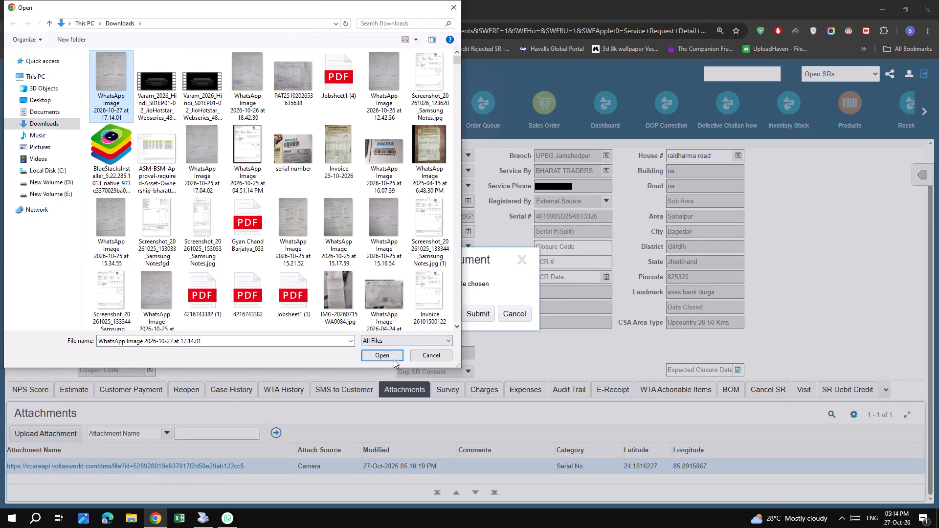
pyautogui.click(394, 359)
pyautogui.click(473, 279)
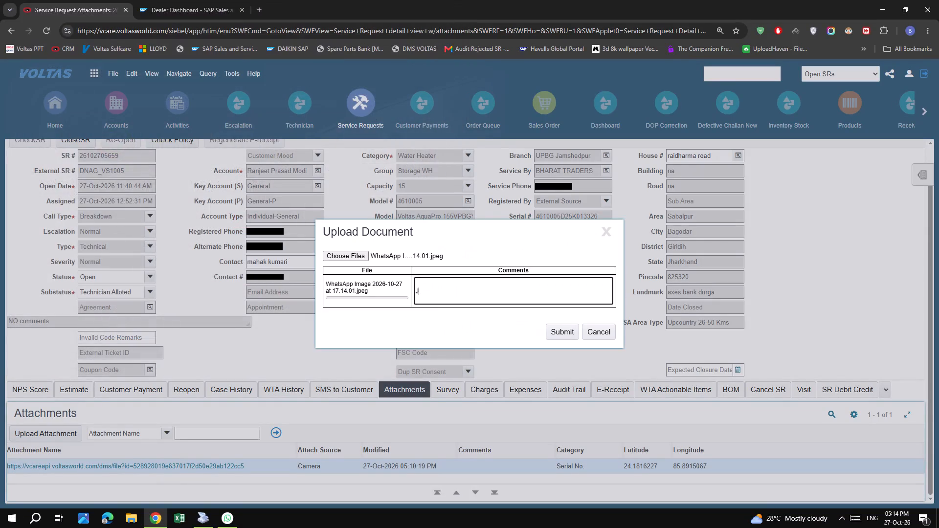
pyautogui.click(558, 327)
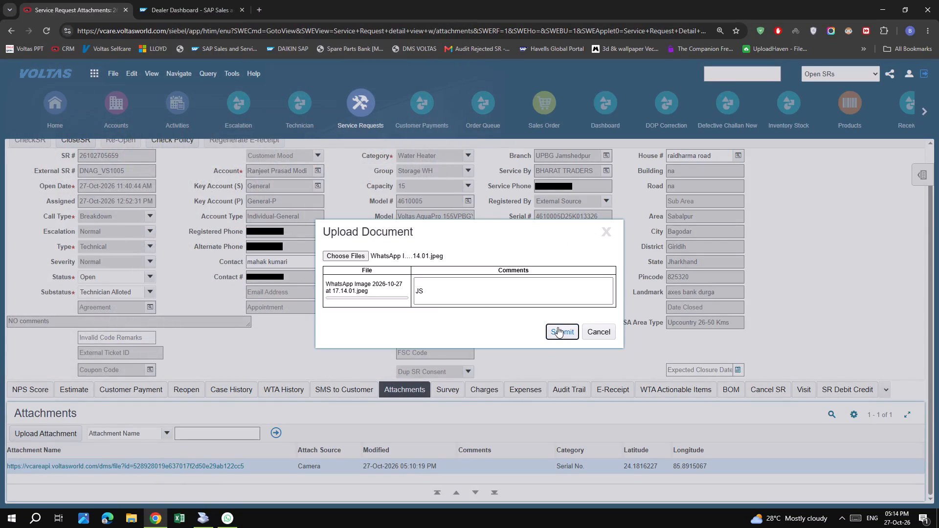
pyautogui.press('space')
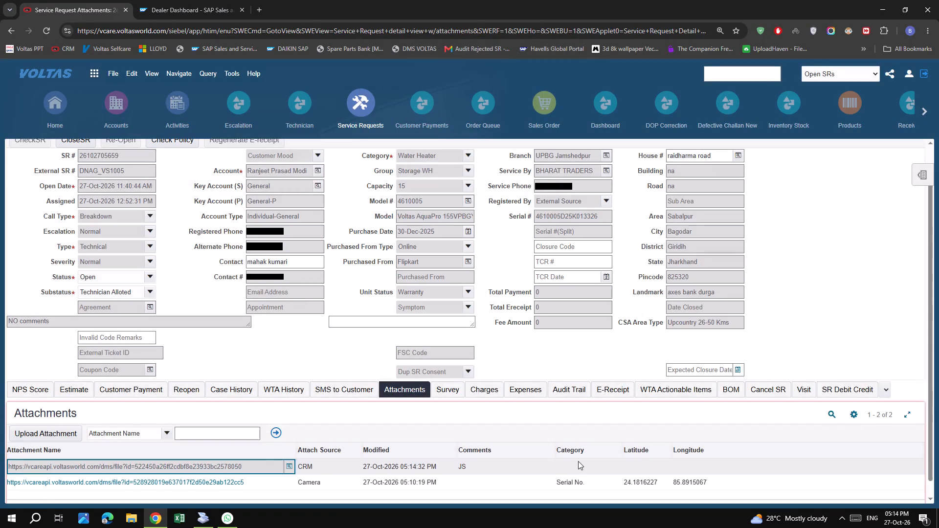
# Set the category of the newly uploaded JS attachment to Job Sheet and refresh the attachments list.
pyautogui.click(578, 461)
pyautogui.write('JO')
pyautogui.press('Return')
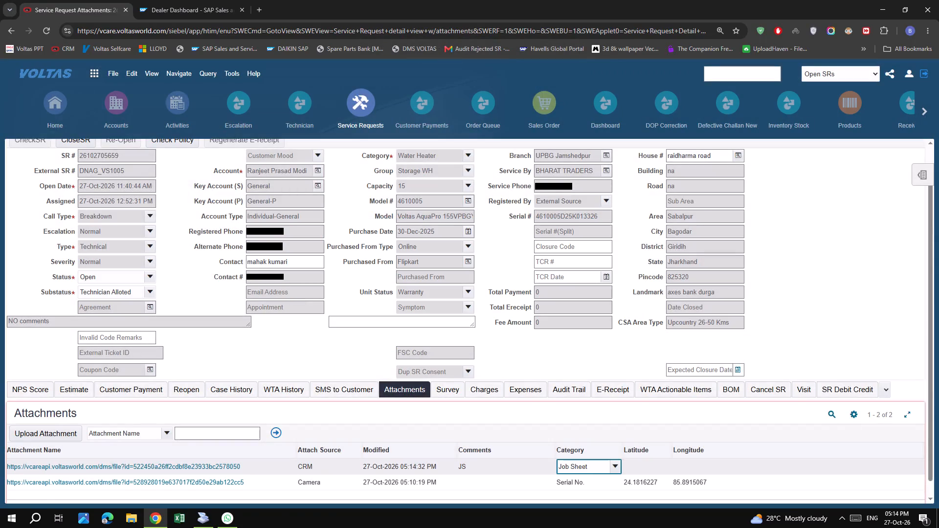
pyautogui.click(273, 437)
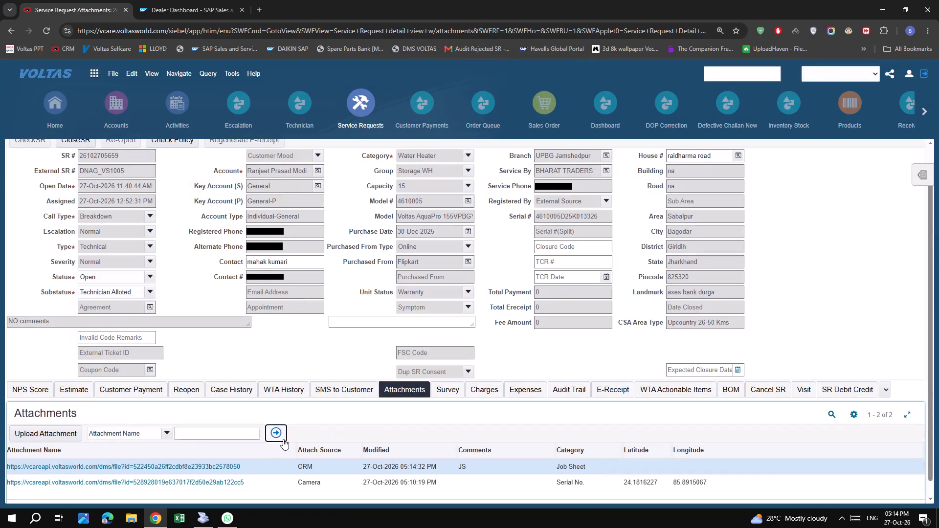
# Open the uploaded job sheet, examine the service report close up and as a whole, and close it to return to the attachments.
pyautogui.click(231, 468)
pyautogui.click(451, 389)
pyautogui.scroll(5, 451, 389)
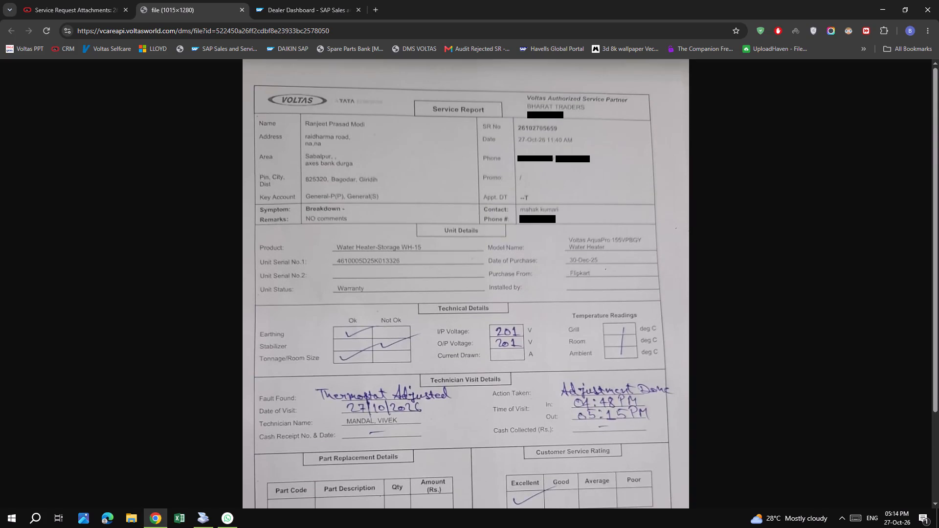
pyautogui.click(451, 389)
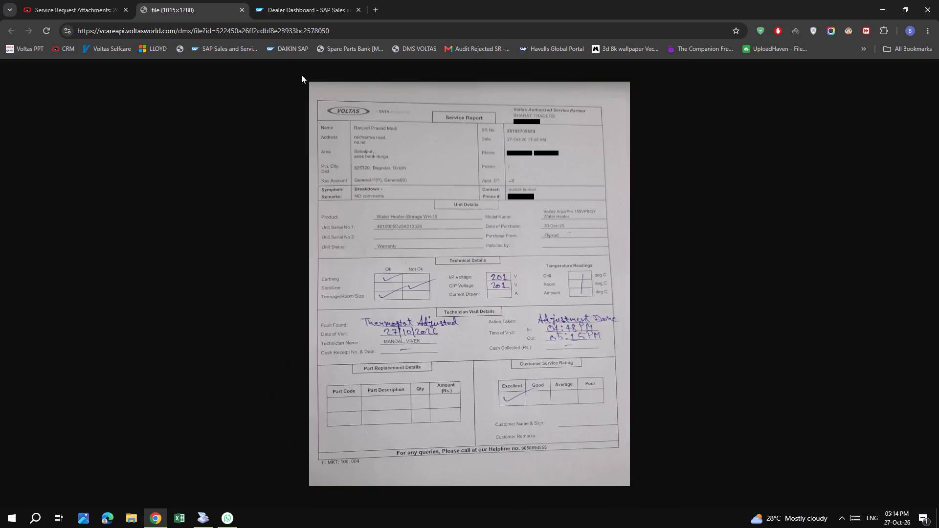
pyautogui.click(244, 10)
pyautogui.scroll(-7, 424, 427)
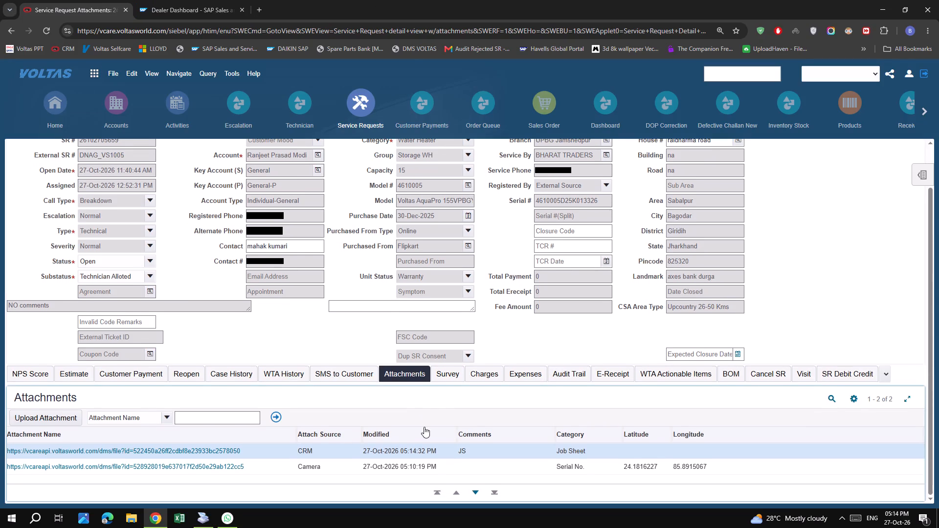
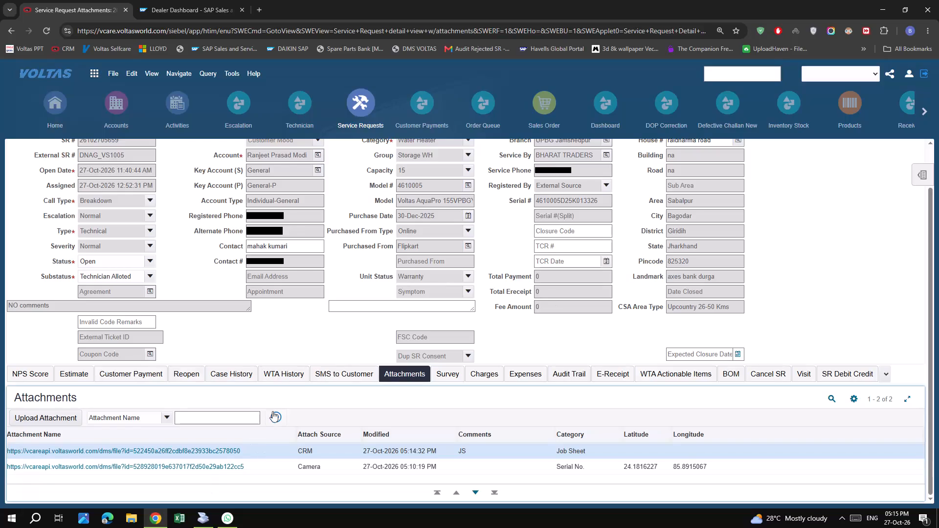
pyautogui.click(389, 305)
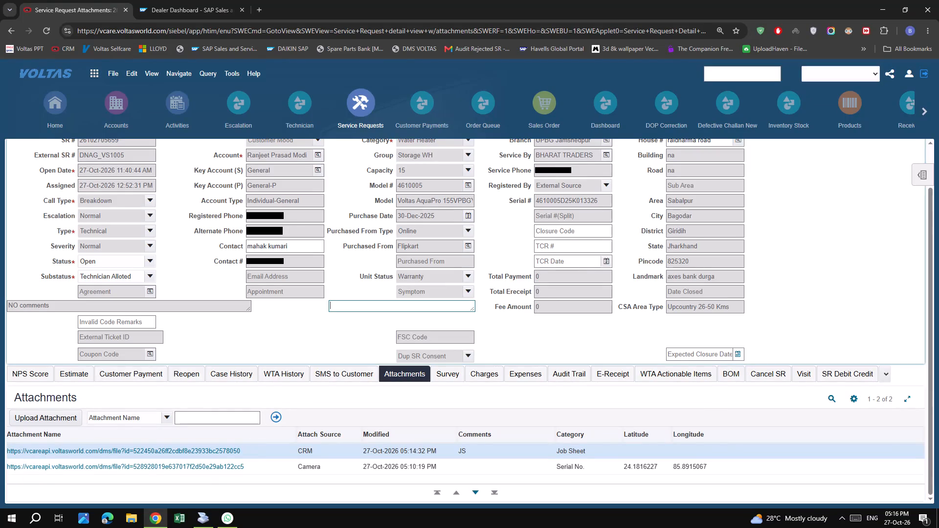
pyautogui.press('w')
pyautogui.hotkey('ctrl', 's')
pyautogui.hotkey('ctrl', 's')
pyautogui.hotkey('ctrl', 's')
pyautogui.hotkey('ctrl', 's')
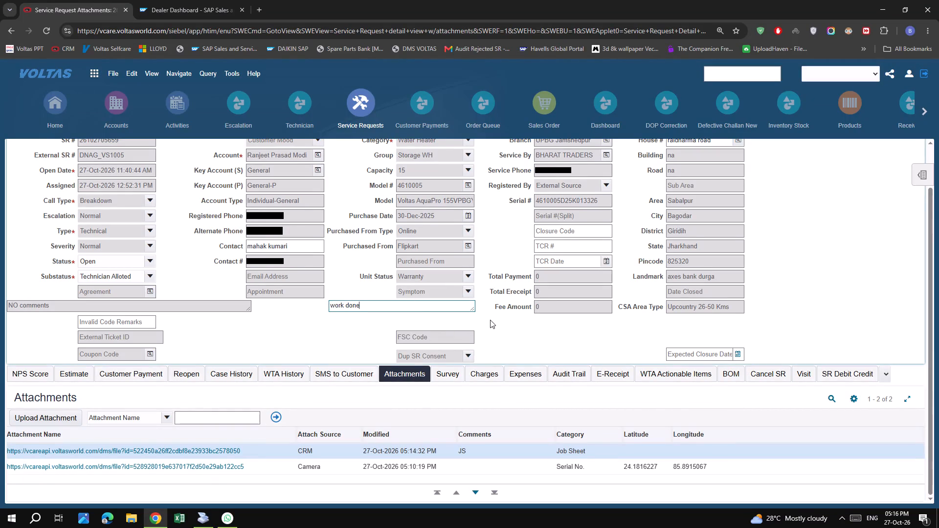
pyautogui.click(490, 320)
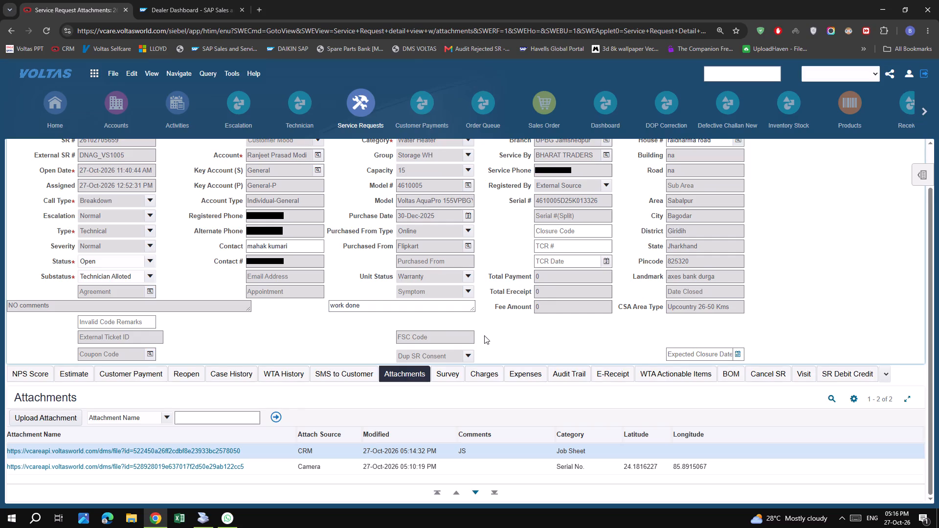
# Check the latitude and longitude fields of the Job Sheet attachment and refresh the attachments list.
pyautogui.scroll(-5, 630, 446)
pyautogui.click(636, 445)
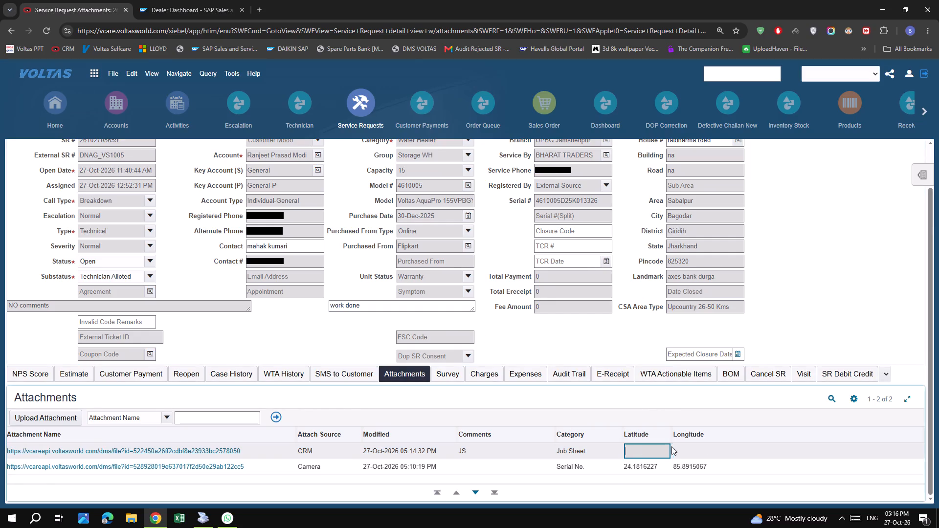
pyautogui.click(674, 448)
pyautogui.click(595, 421)
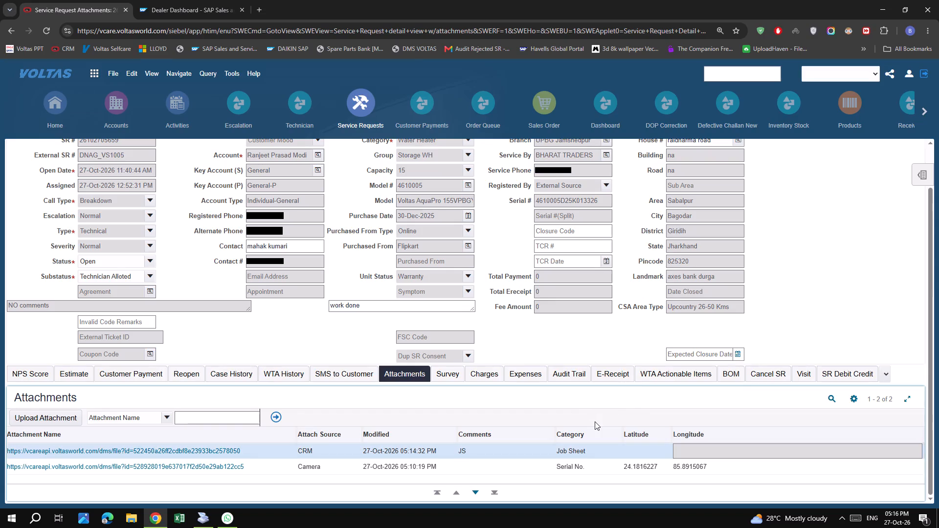
pyautogui.click(595, 422)
pyautogui.click(278, 417)
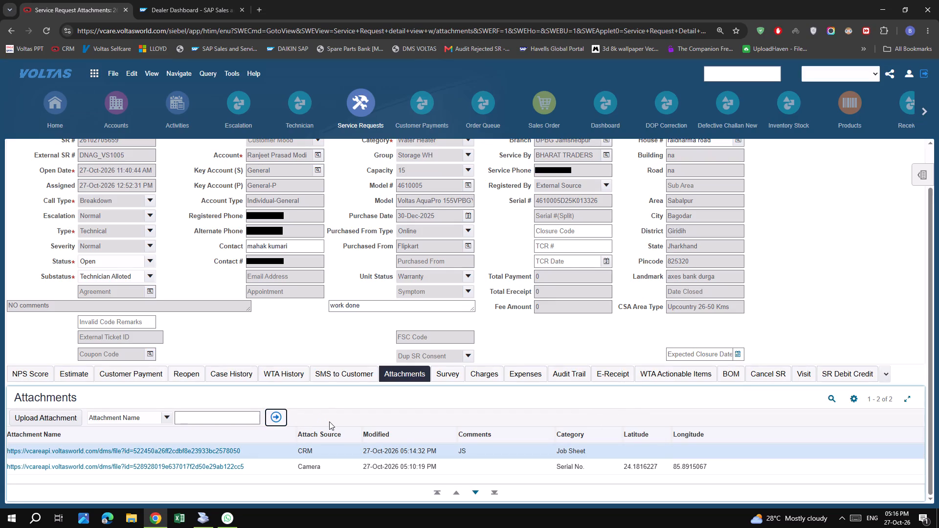
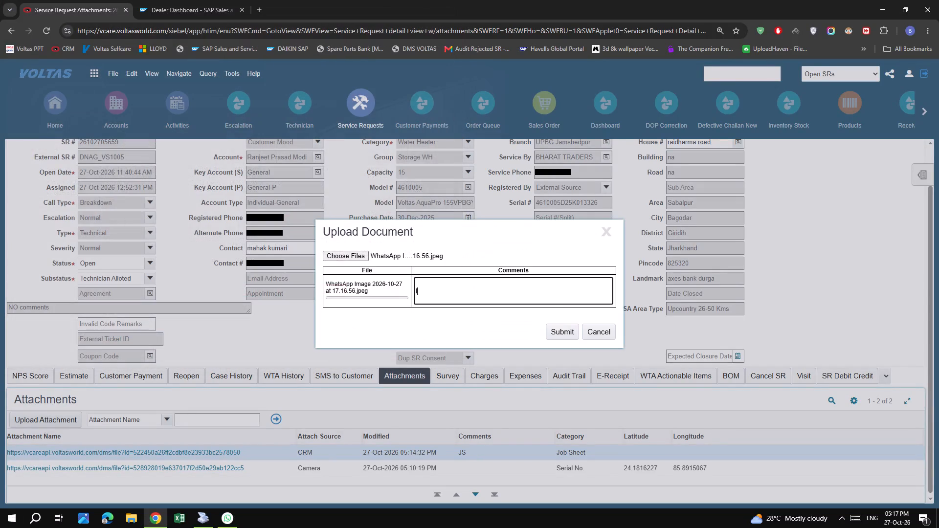
# Enter Invoice as the comment for the selected WhatsApp image and submit it as a service request attachment.
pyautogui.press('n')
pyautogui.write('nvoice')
pyautogui.click(563, 331)
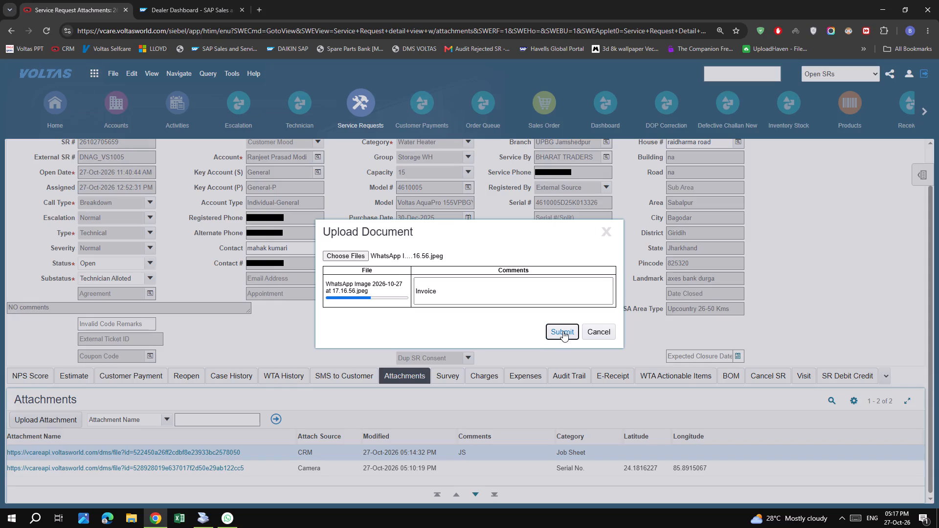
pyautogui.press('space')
# Set the category of the newly uploaded Invoice attachment to Invoice and refresh the attachments list.
pyautogui.click(578, 452)
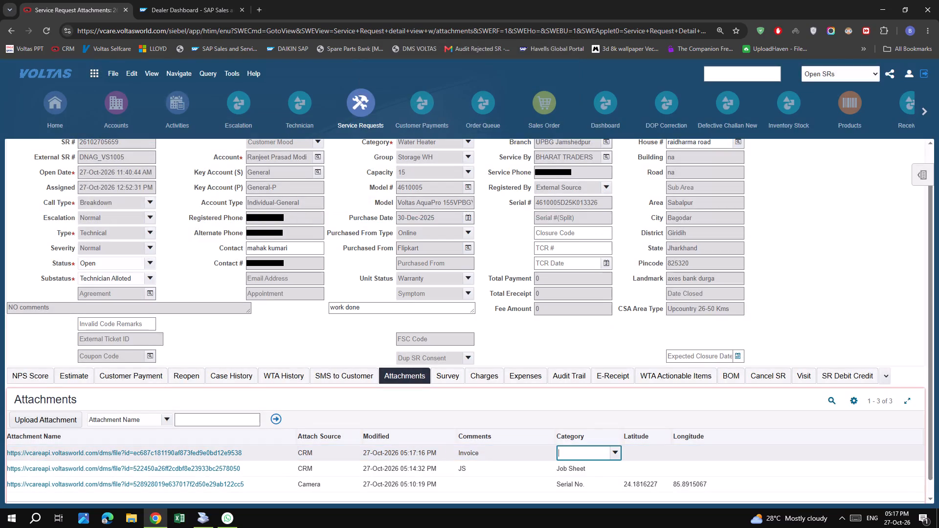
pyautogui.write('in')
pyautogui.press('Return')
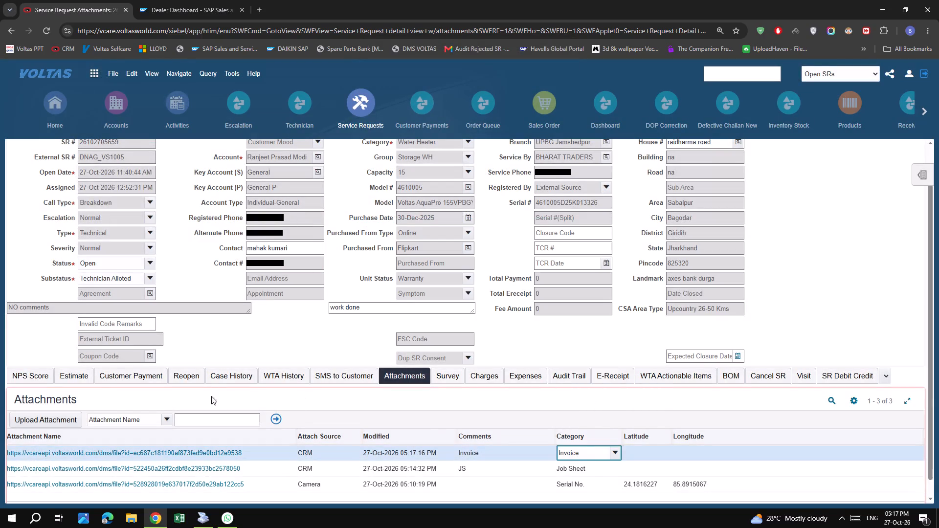
pyautogui.click(281, 419)
pyautogui.click(333, 419)
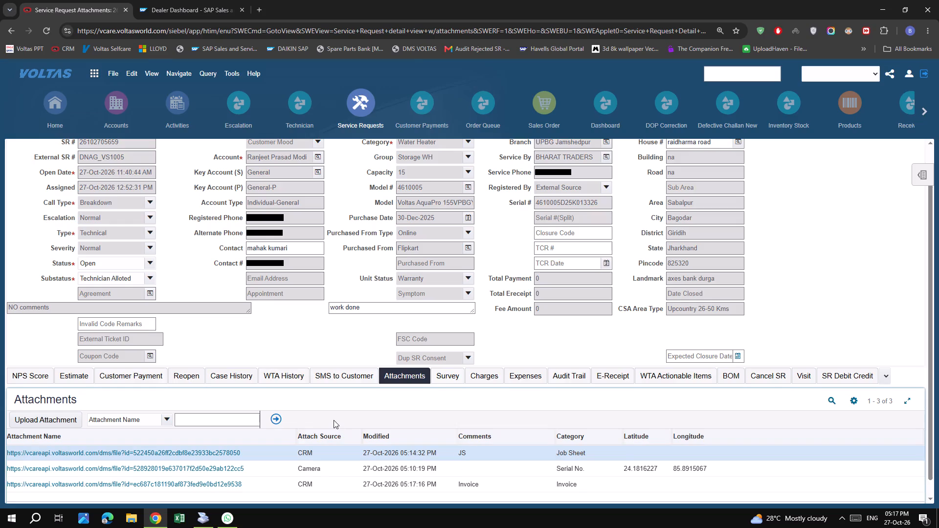
pyautogui.click(234, 480)
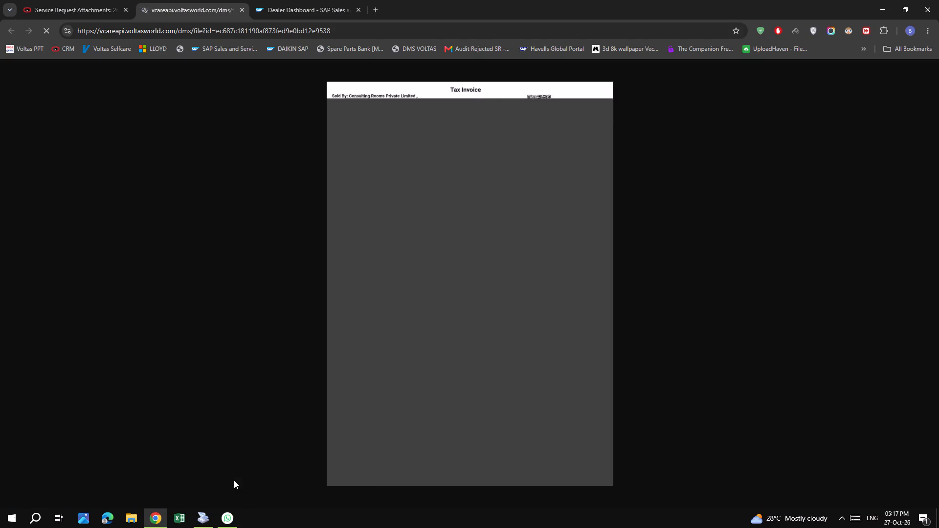
pyautogui.click(537, 243)
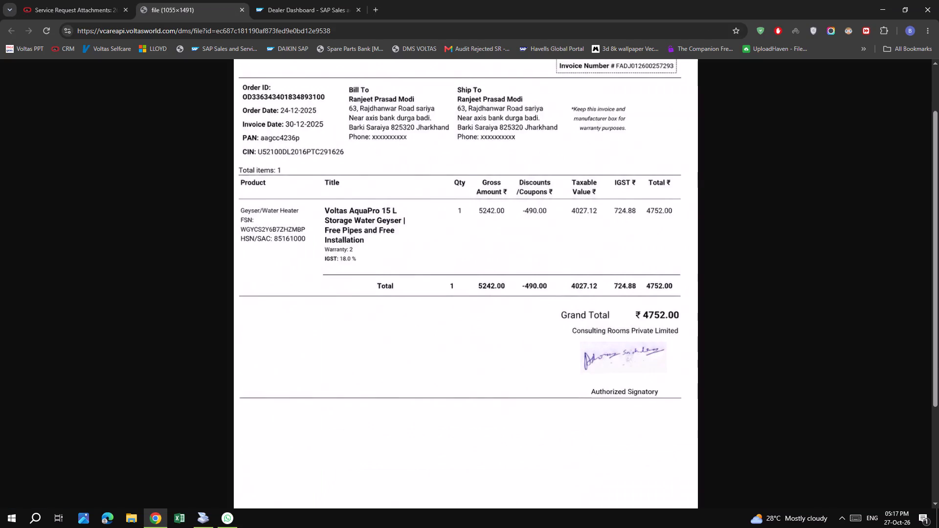
pyautogui.scroll(4, 526, 244)
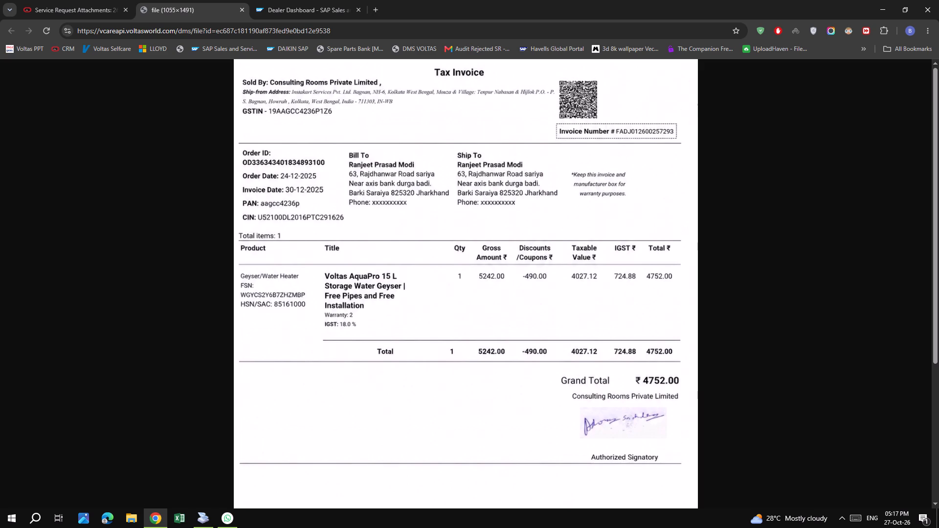
pyautogui.click(508, 244)
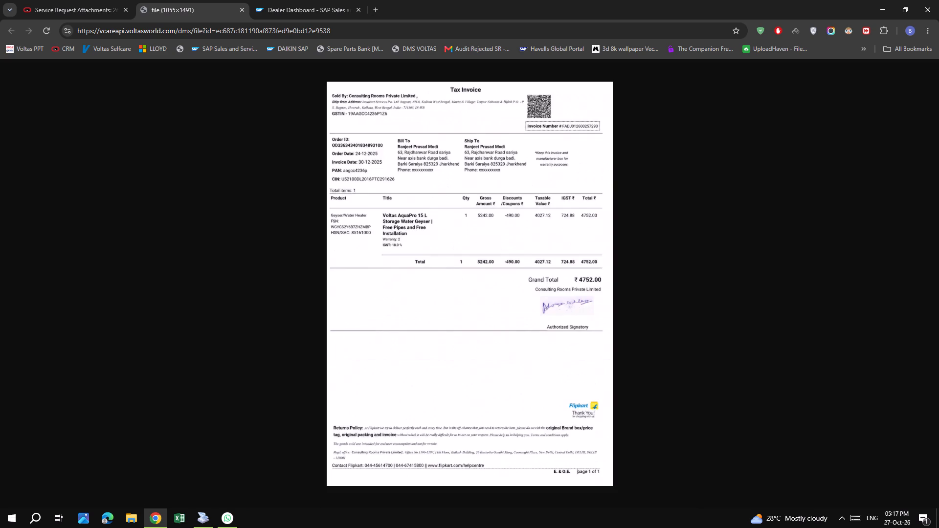
pyautogui.click(242, 9)
pyautogui.scroll(7, 413, 298)
pyautogui.click(505, 285)
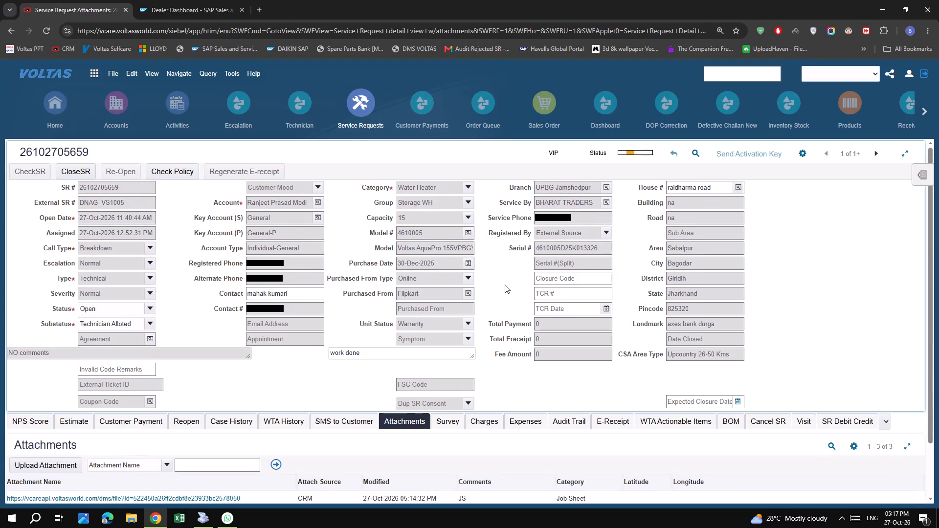
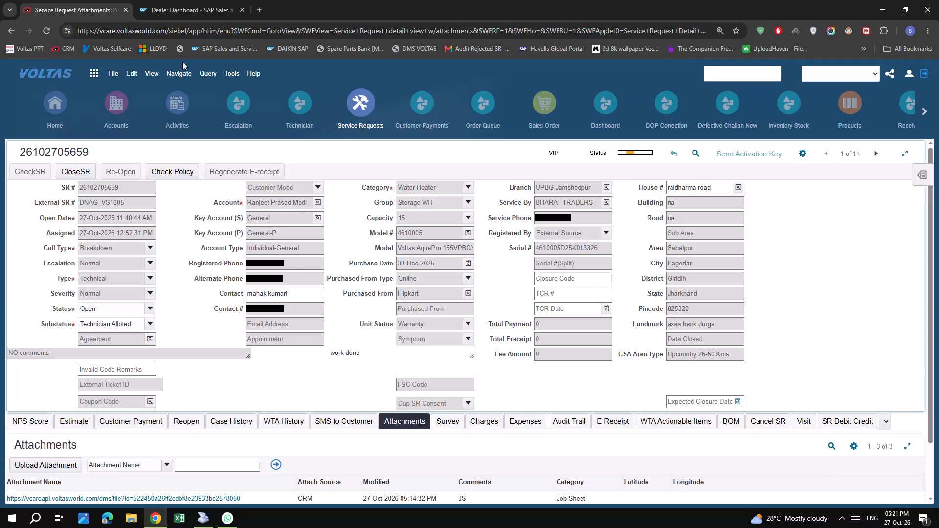
pyautogui.click(40, 32)
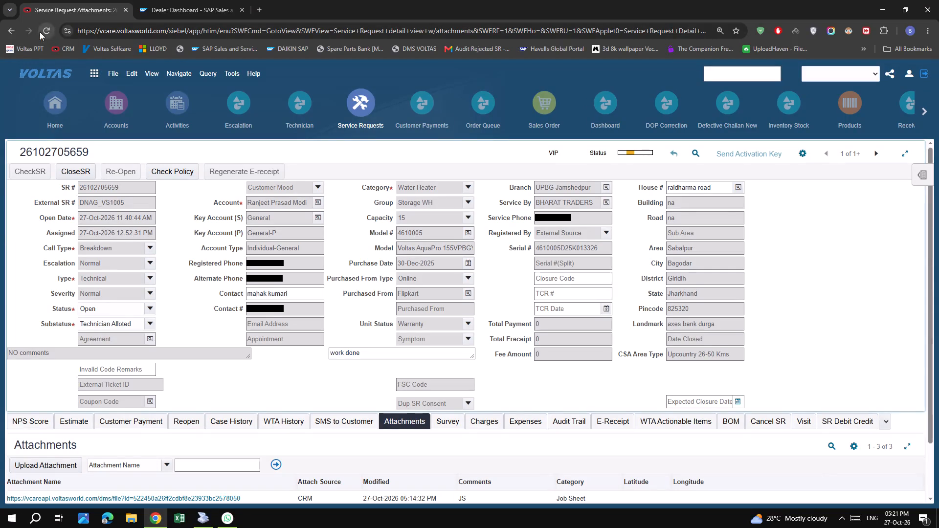
# Switch to the Daikin Dealer Dashboard and refresh the Open Case list for all technicians.
pyautogui.click(177, 8)
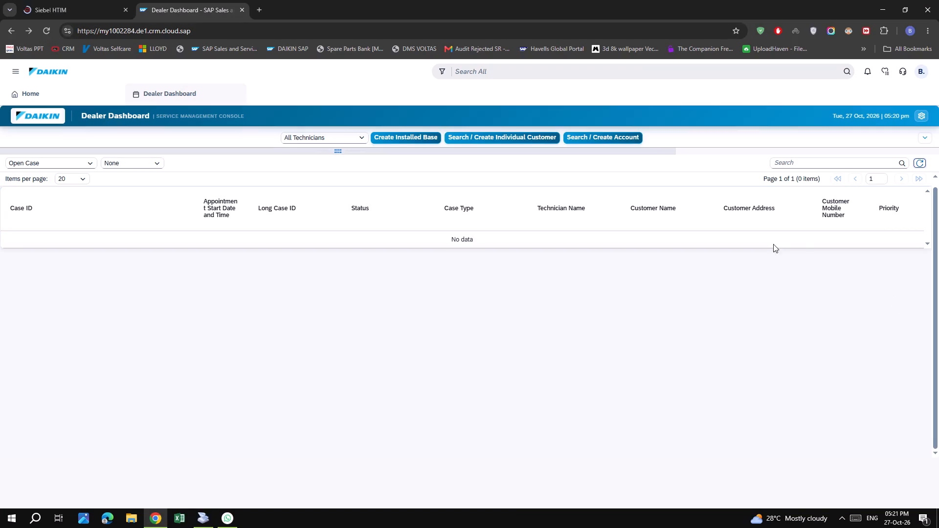
pyautogui.click(918, 164)
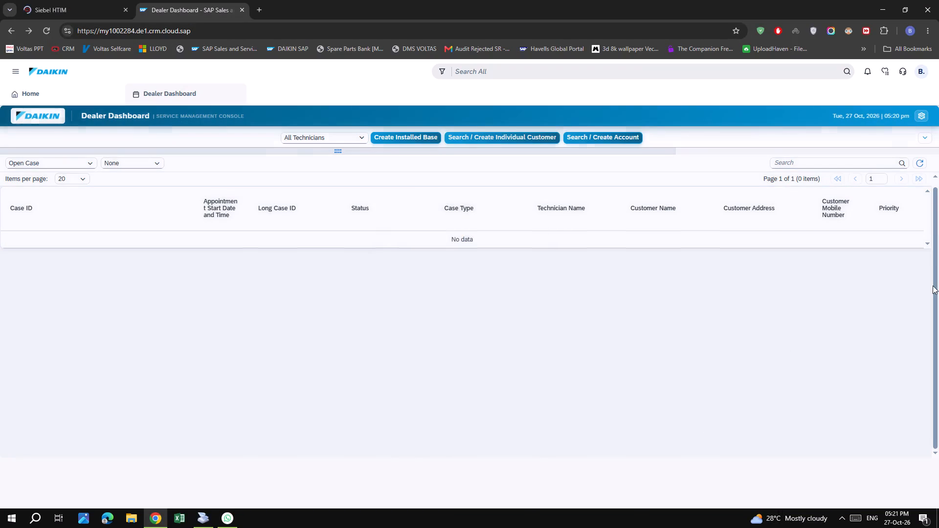
pyautogui.click(916, 163)
pyautogui.click(73, 10)
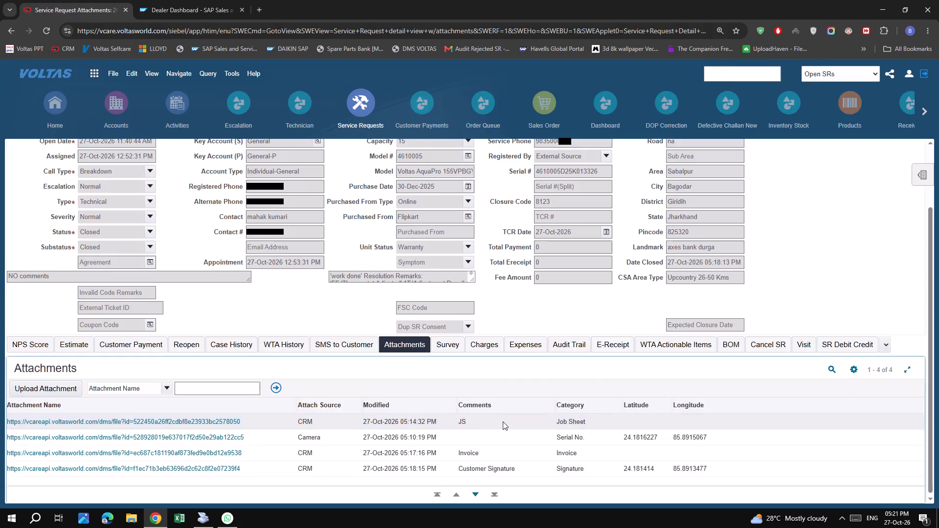
pyautogui.scroll(7, 503, 421)
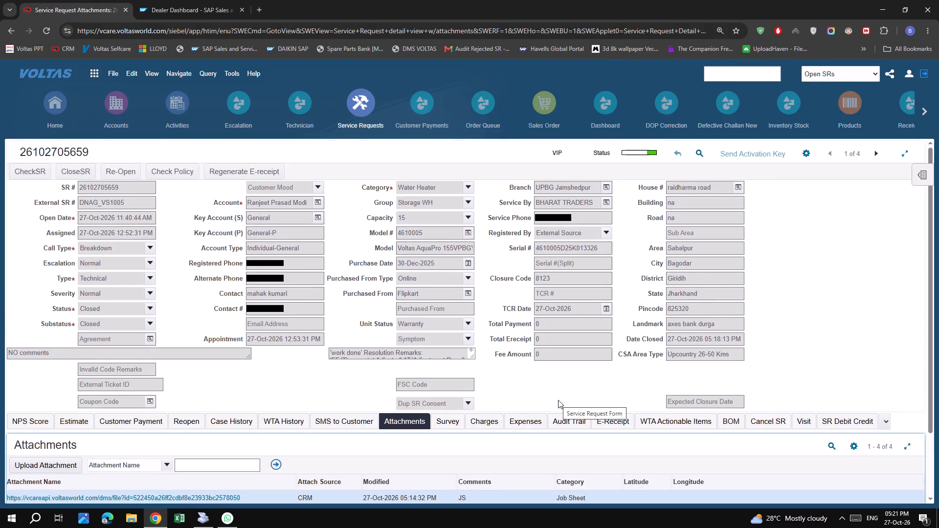
pyautogui.scroll(-5, 433, 367)
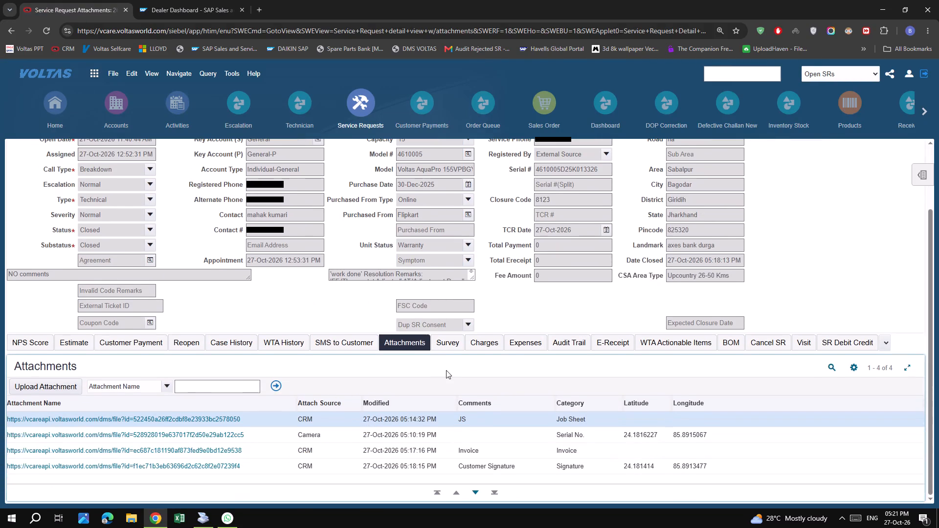
pyautogui.click(219, 451)
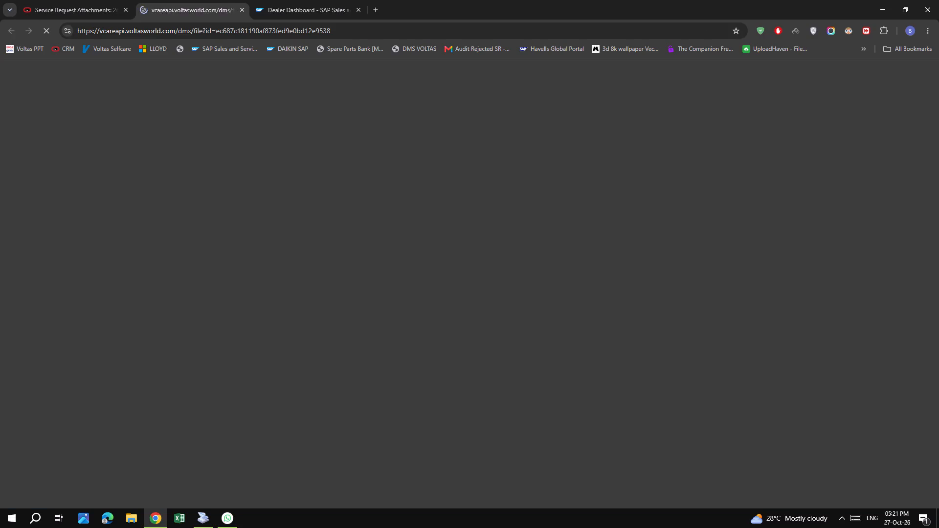
pyautogui.click(446, 225)
pyautogui.scroll(4, 447, 225)
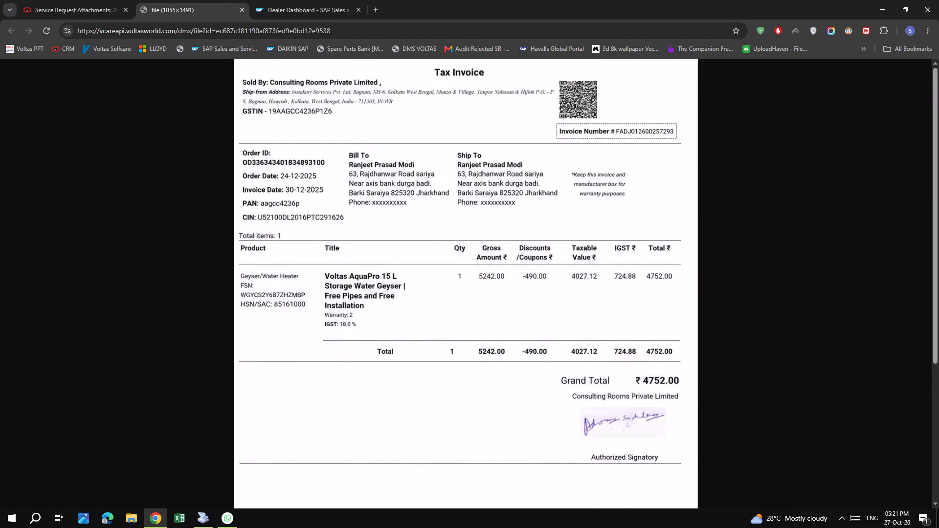
pyautogui.scroll(-7, 449, 226)
pyautogui.scroll(6, 450, 229)
pyautogui.click(450, 229)
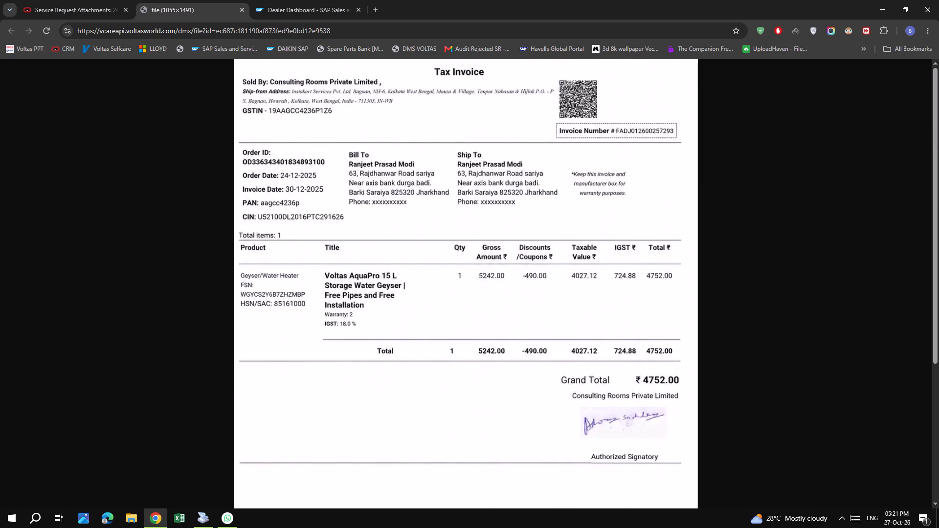
pyautogui.click(242, 5)
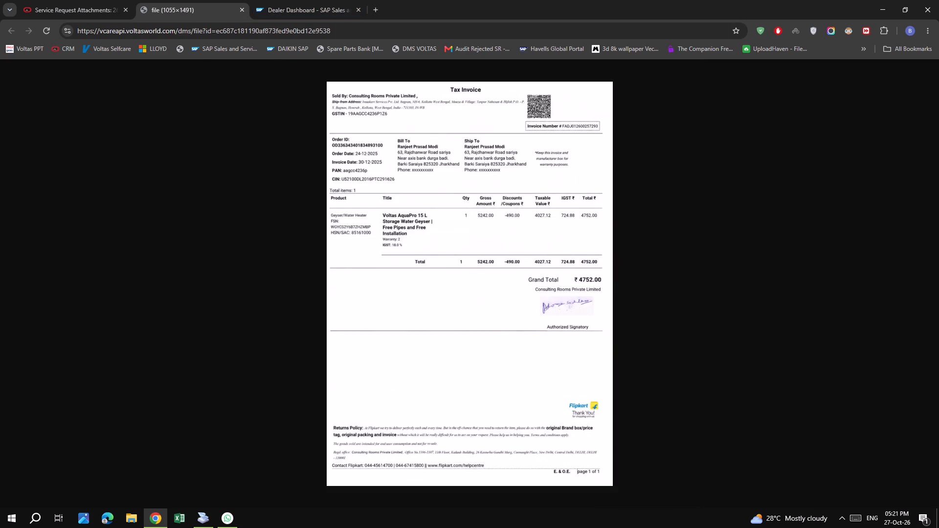
pyautogui.click(241, 9)
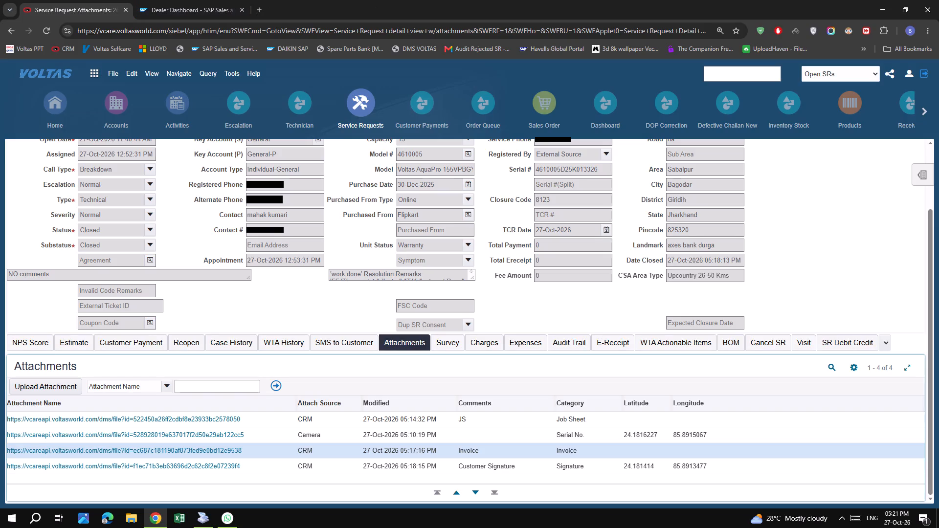
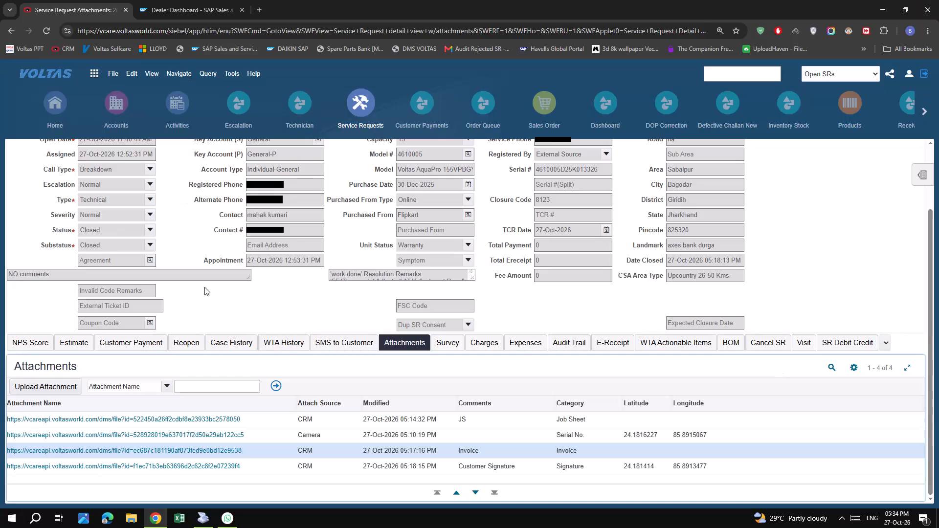
pyautogui.click(20, 346)
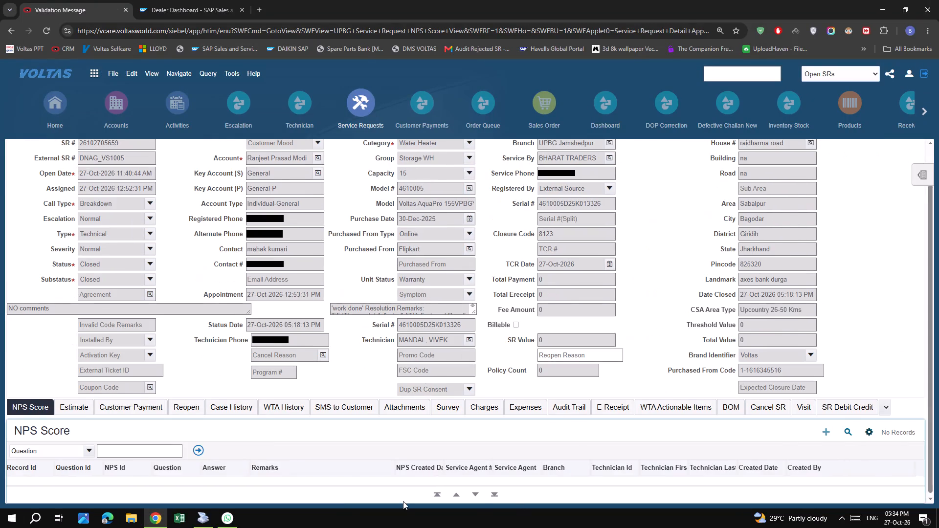
pyautogui.scroll(-5, 368, 454)
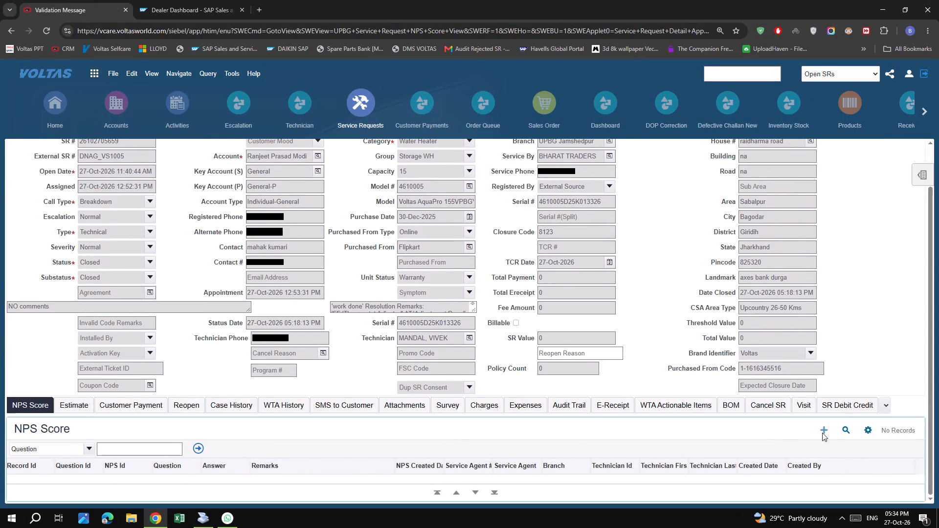
pyautogui.scroll(7, 359, 439)
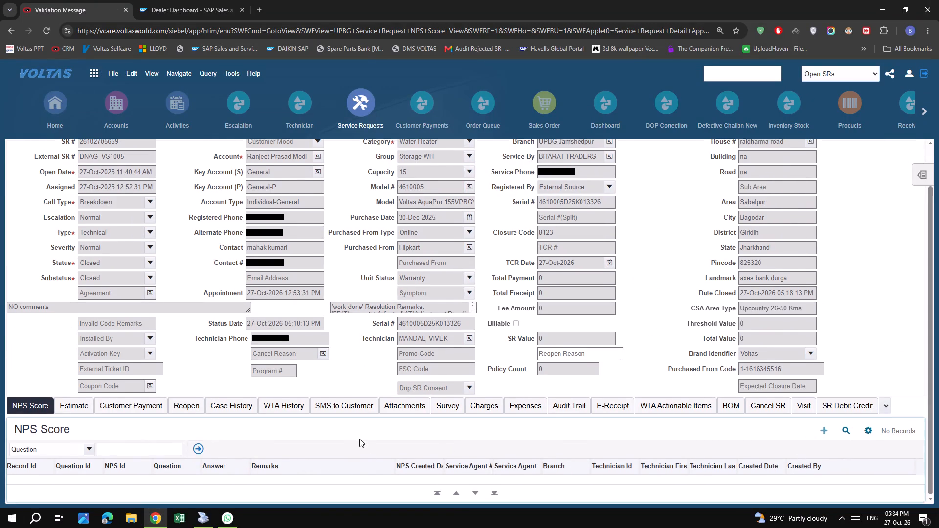
# Return to the All Service Requests list and filter it with the Open SRs query.
pyautogui.click(355, 107)
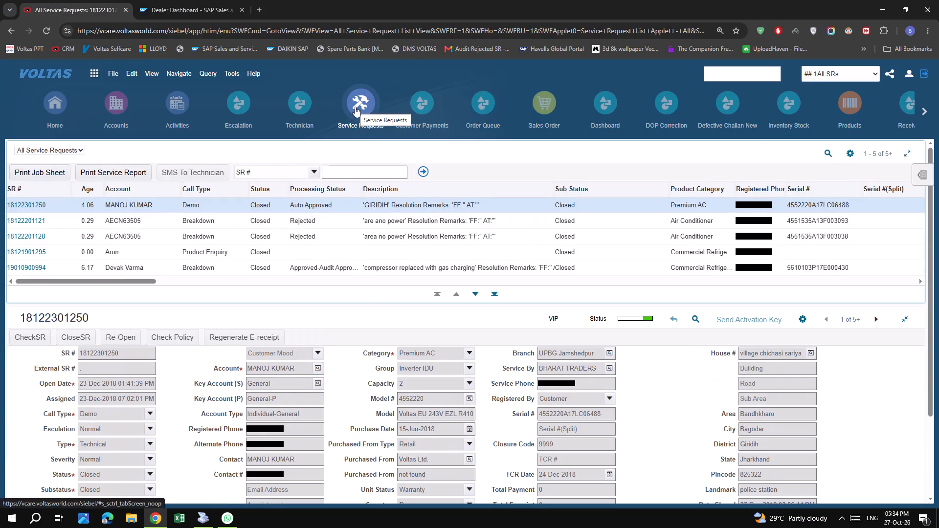
pyautogui.click(365, 102)
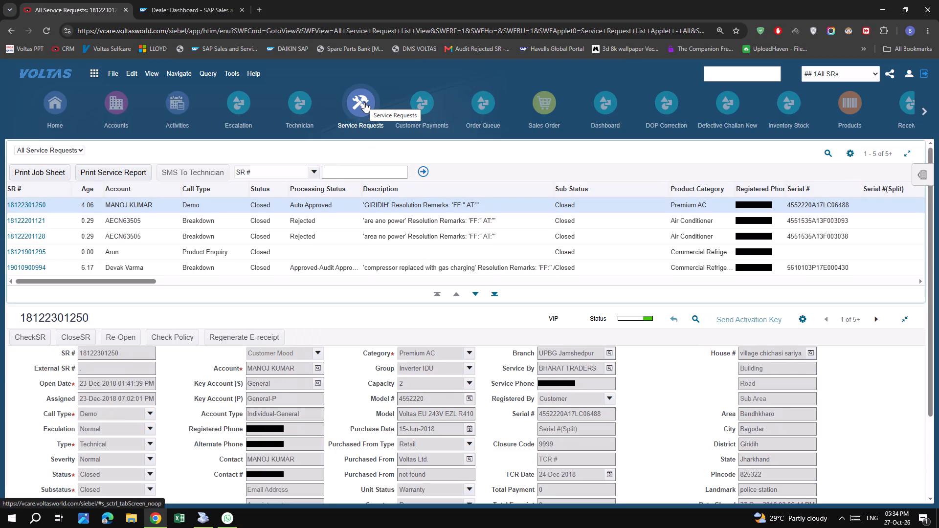
pyautogui.click(821, 77)
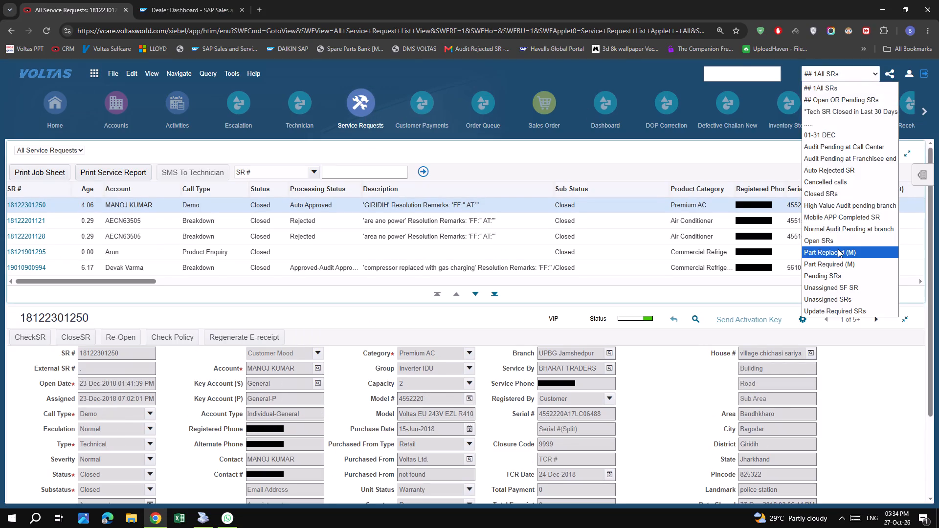
pyautogui.click(838, 247)
pyautogui.click(847, 73)
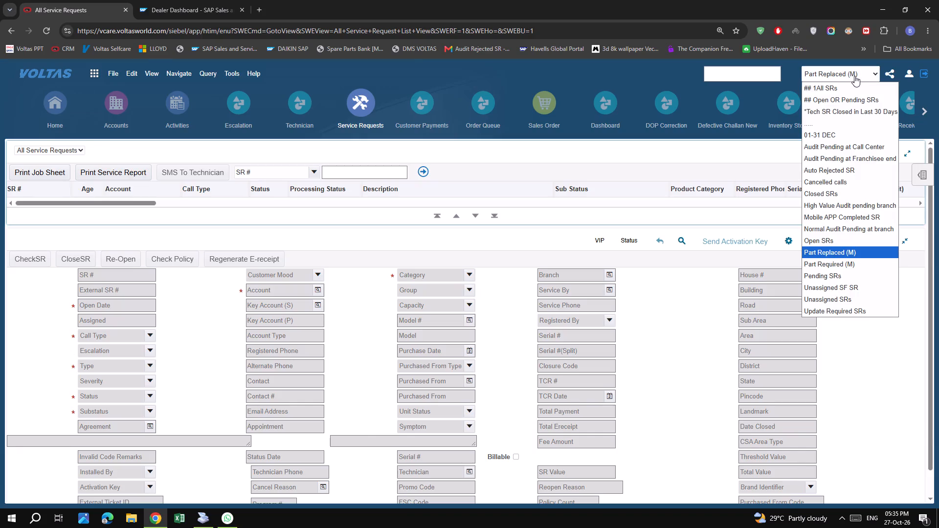
pyautogui.click(847, 241)
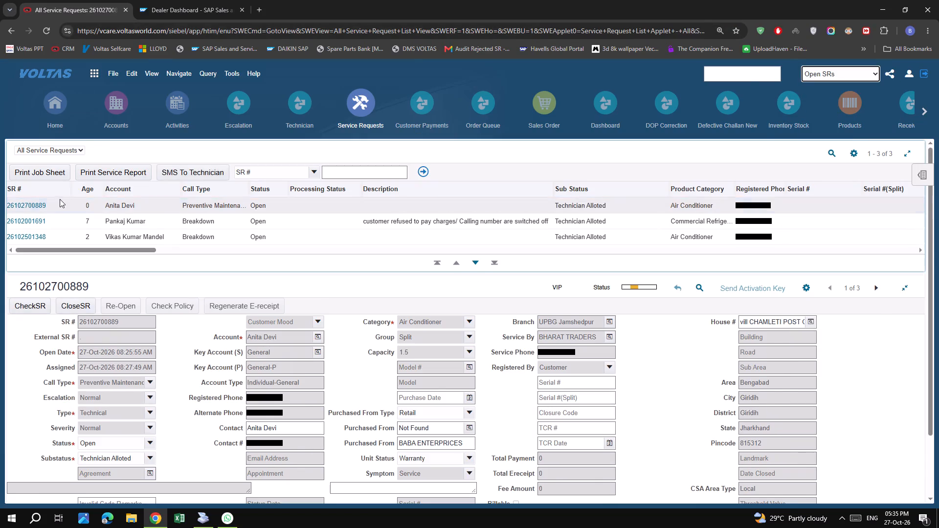
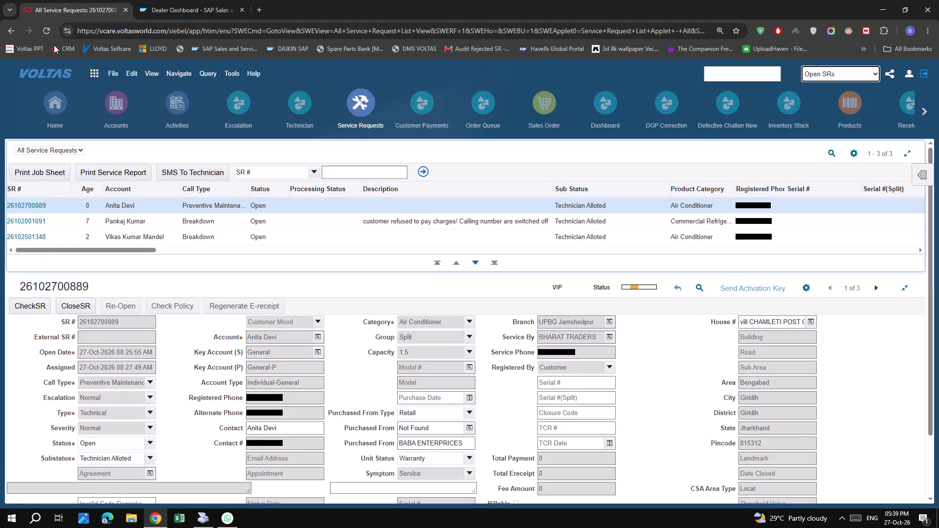
# Reload the Voltas service requests page.
pyautogui.click(44, 29)
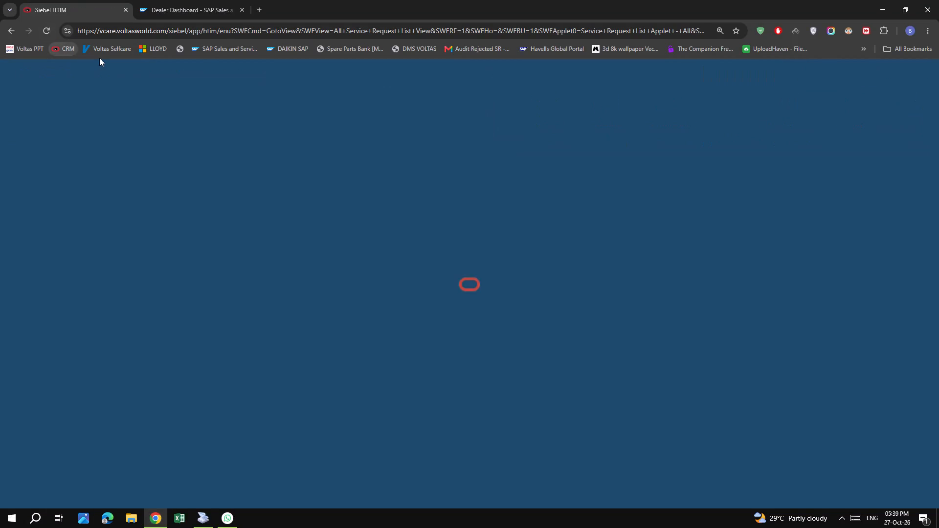
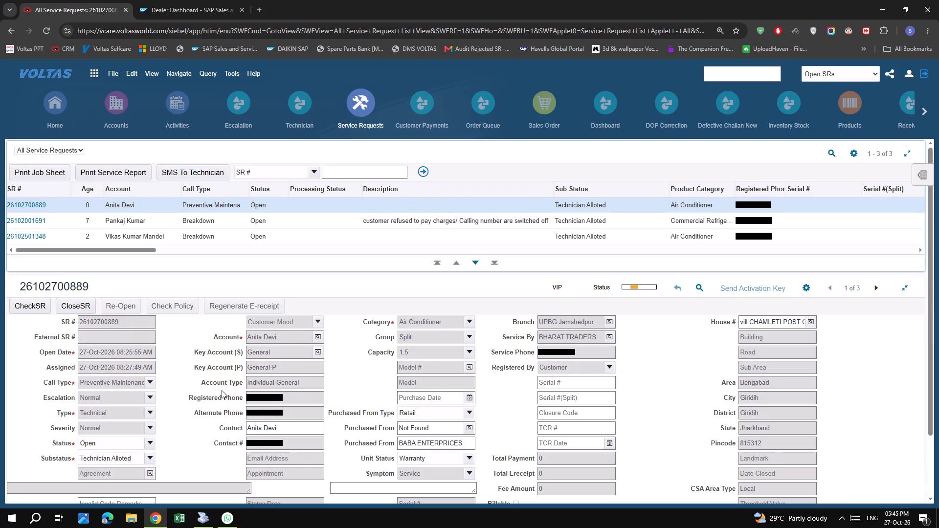
# Switch to the Daikin Dealer Dashboard and refresh its open case list for all technicians.
pyautogui.click(192, 13)
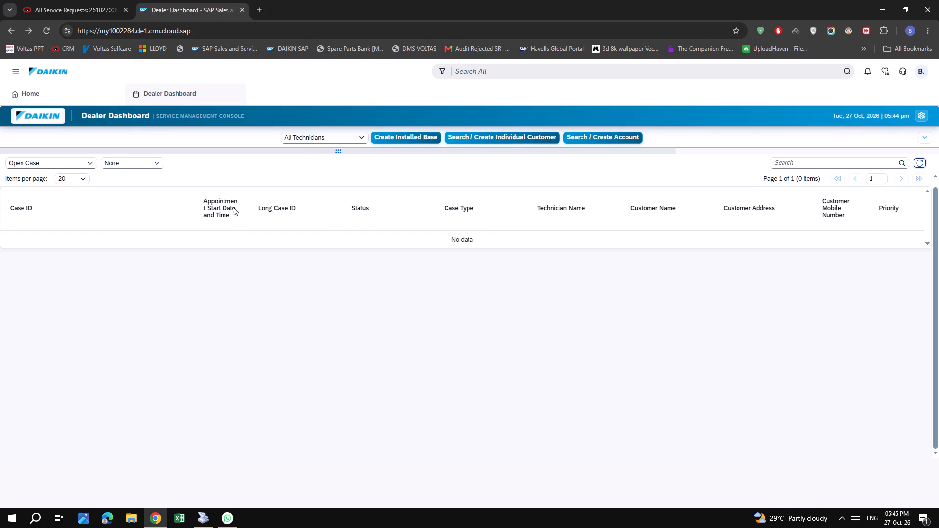
pyautogui.click(919, 163)
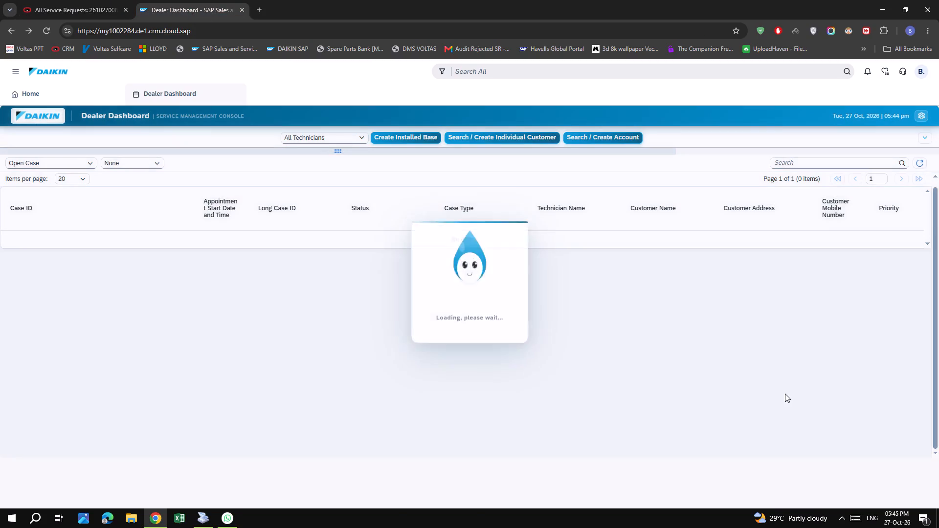
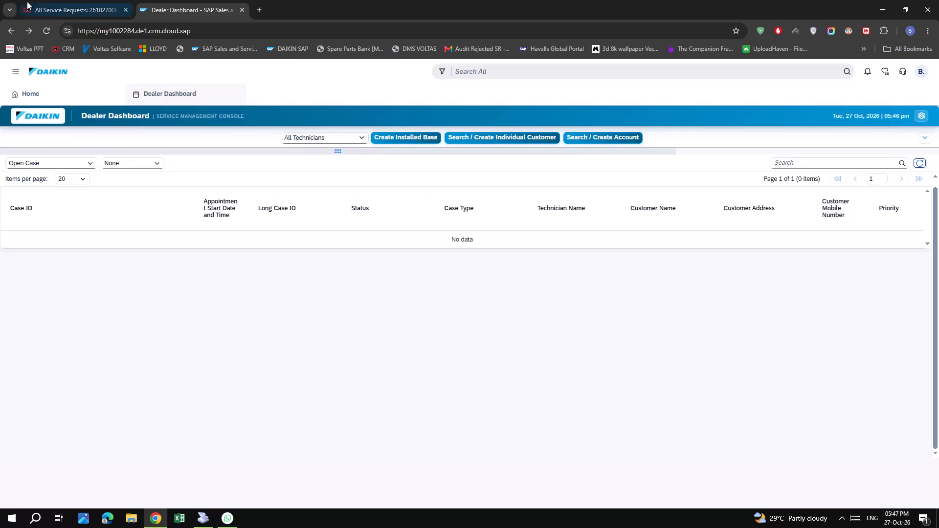
# Reload the Voltas service request list and the Daikin Dealer Dashboard, checking both portals for new open cases.
pyautogui.click(62, 11)
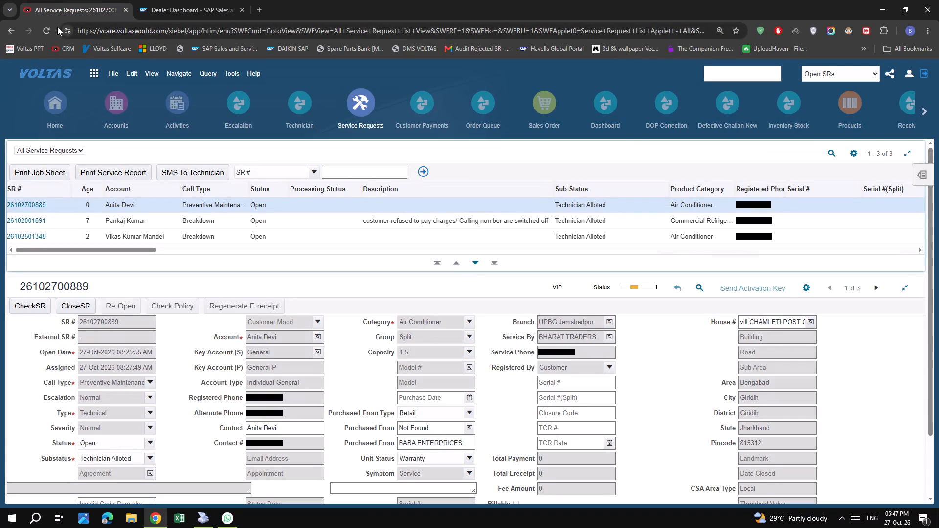
pyautogui.click(53, 28)
pyautogui.click(157, 15)
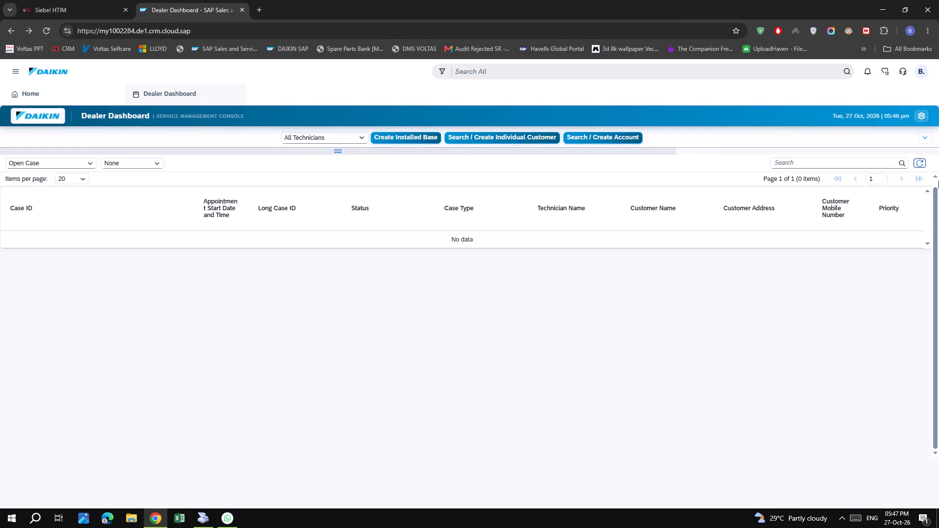
pyautogui.click(50, 28)
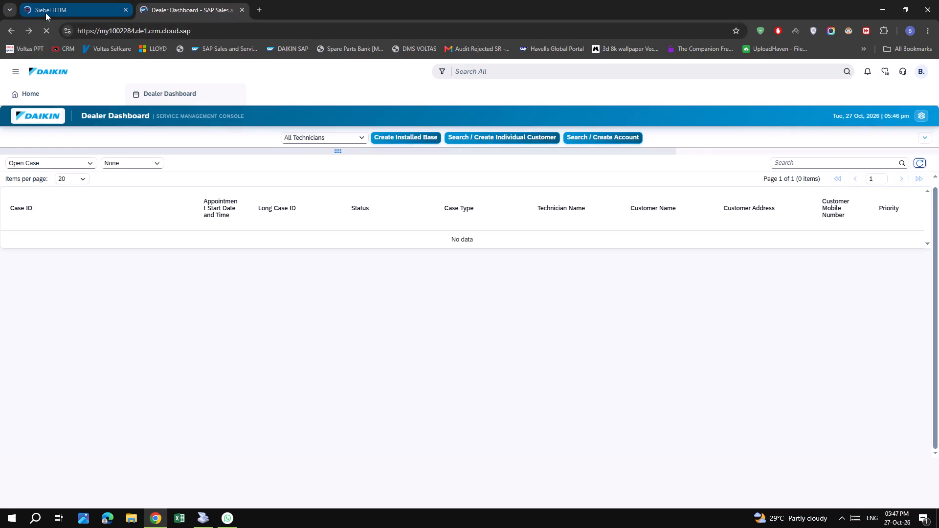
pyautogui.click(45, 13)
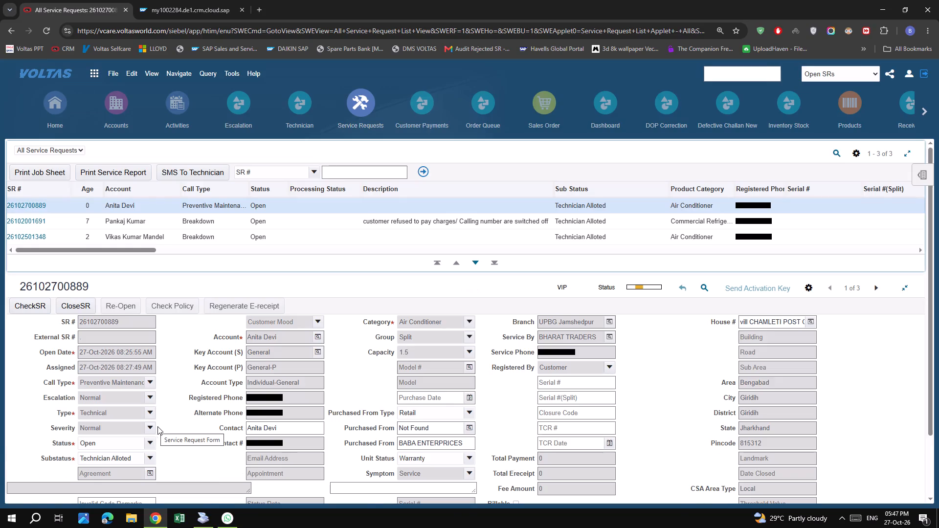
pyautogui.click(183, 5)
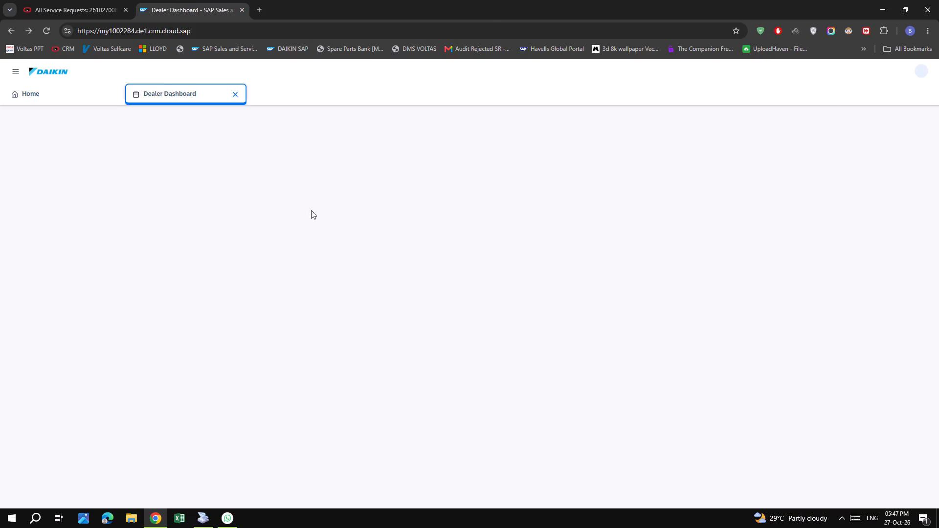
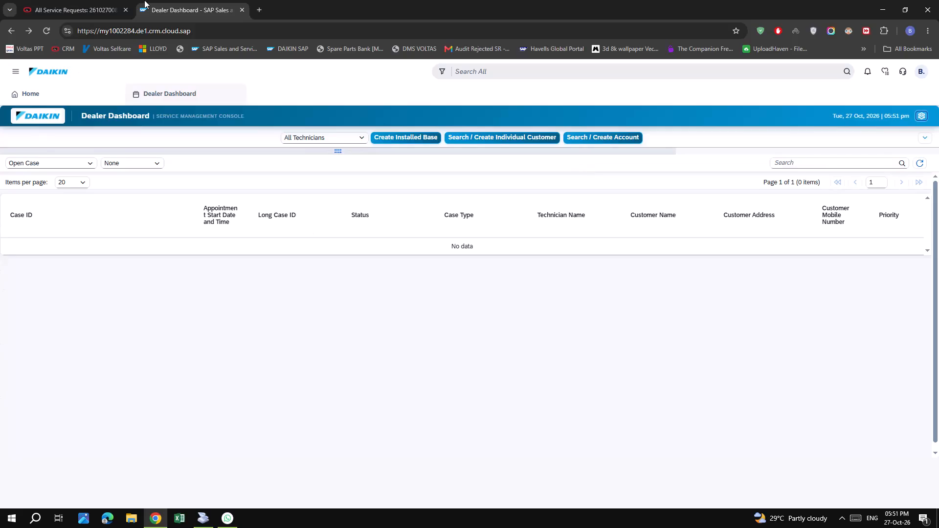
# Return to the Voltas service request list to check the open requests.
pyautogui.click(75, 14)
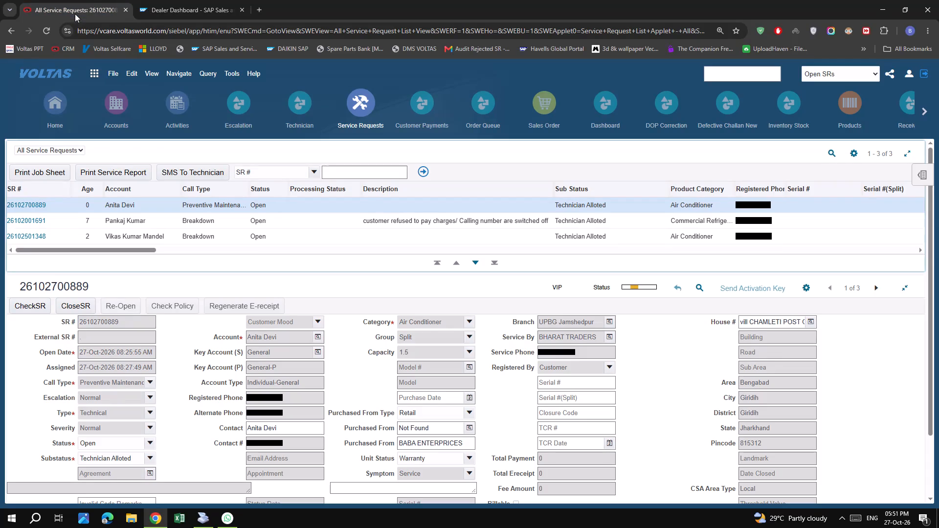
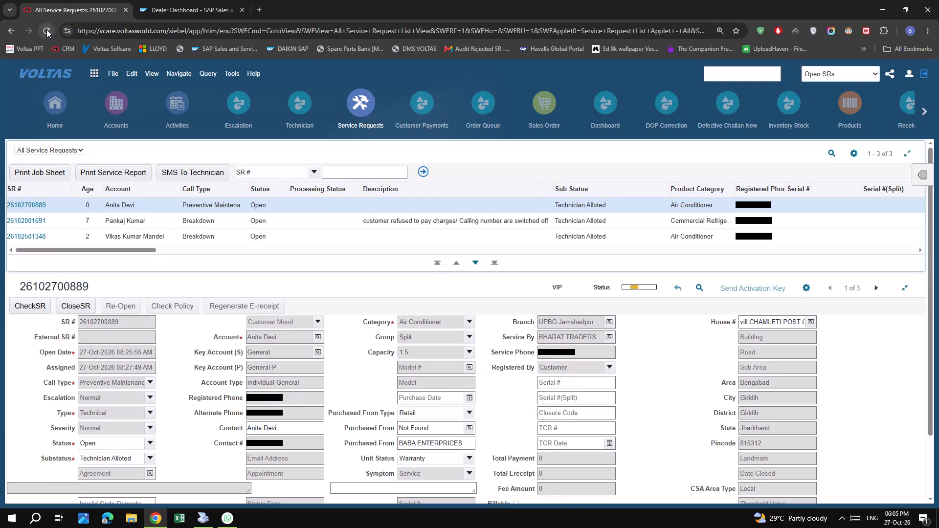
# Reload the Voltas service request list to check for updates to the open requests.
pyautogui.click(46, 29)
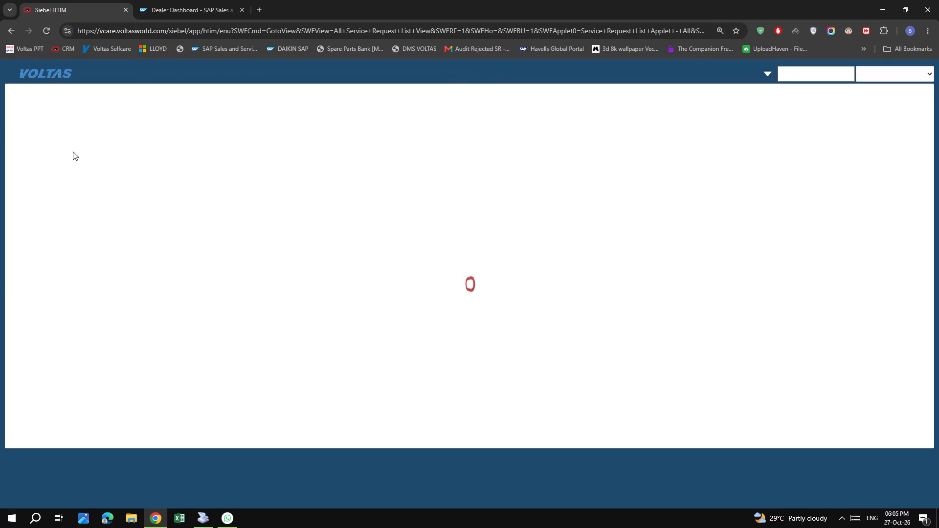